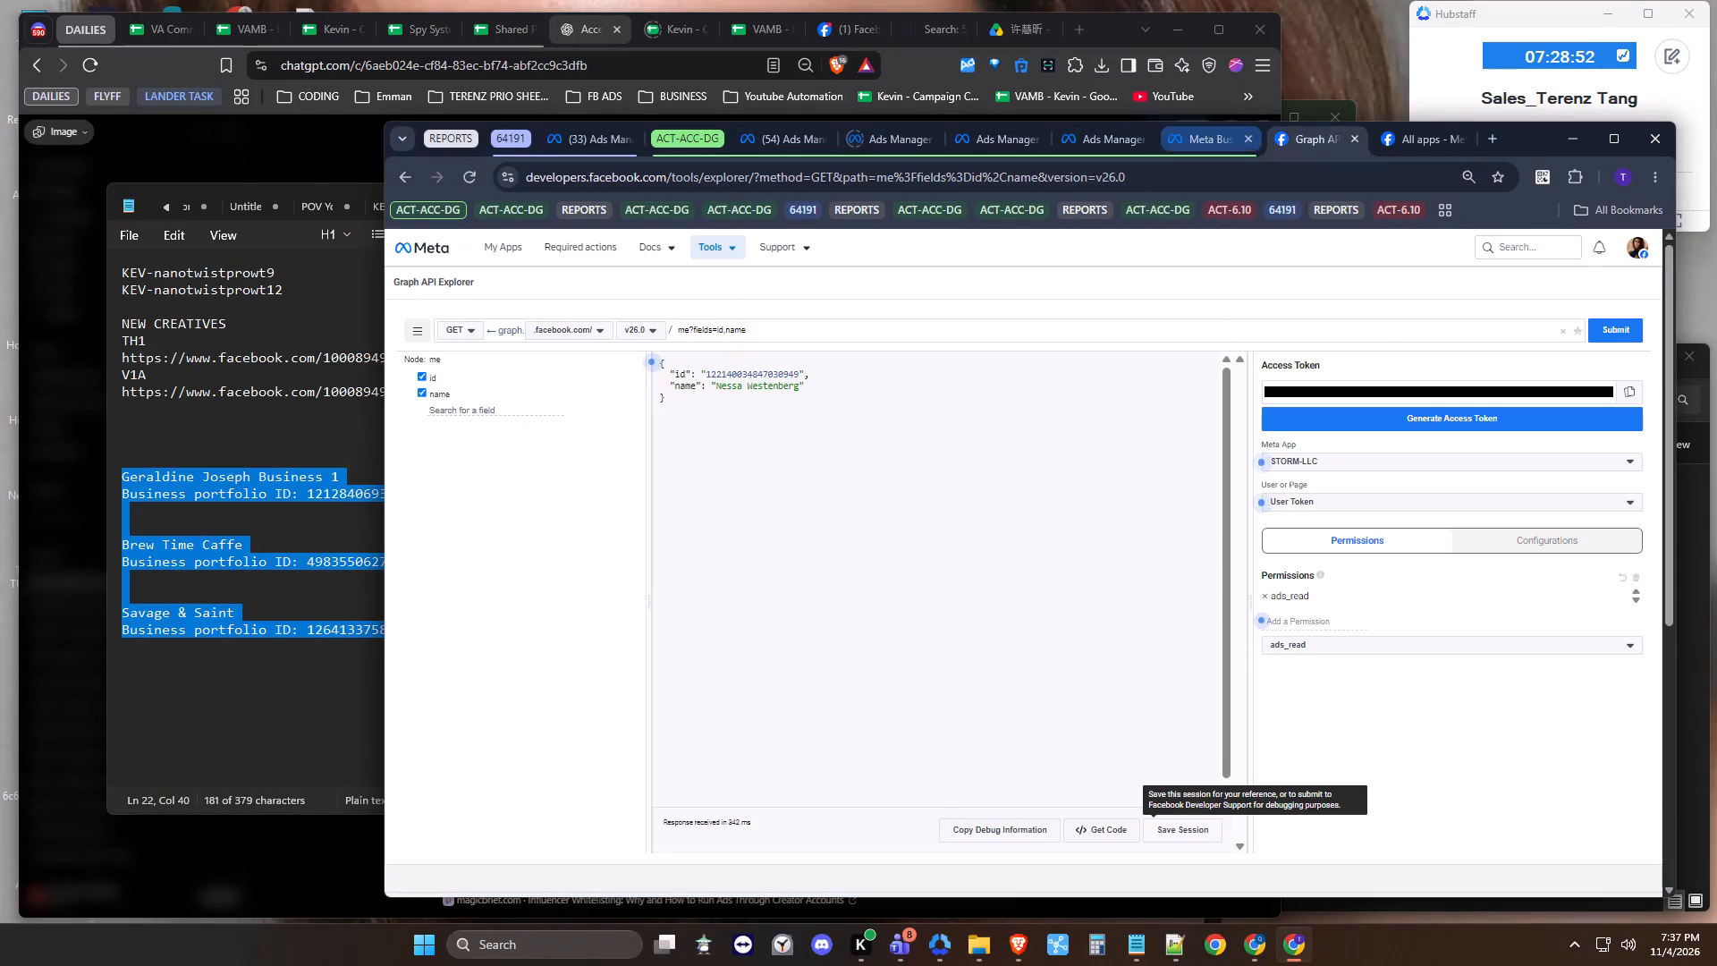
# In Notepad, delete the block of three business portfolio names and IDs below the new creatives links.
pyautogui.click(237, 470)
pyautogui.moveTo(432, 633); pyautogui.dragTo(106, 469)
pyautogui.press('BackSpace')
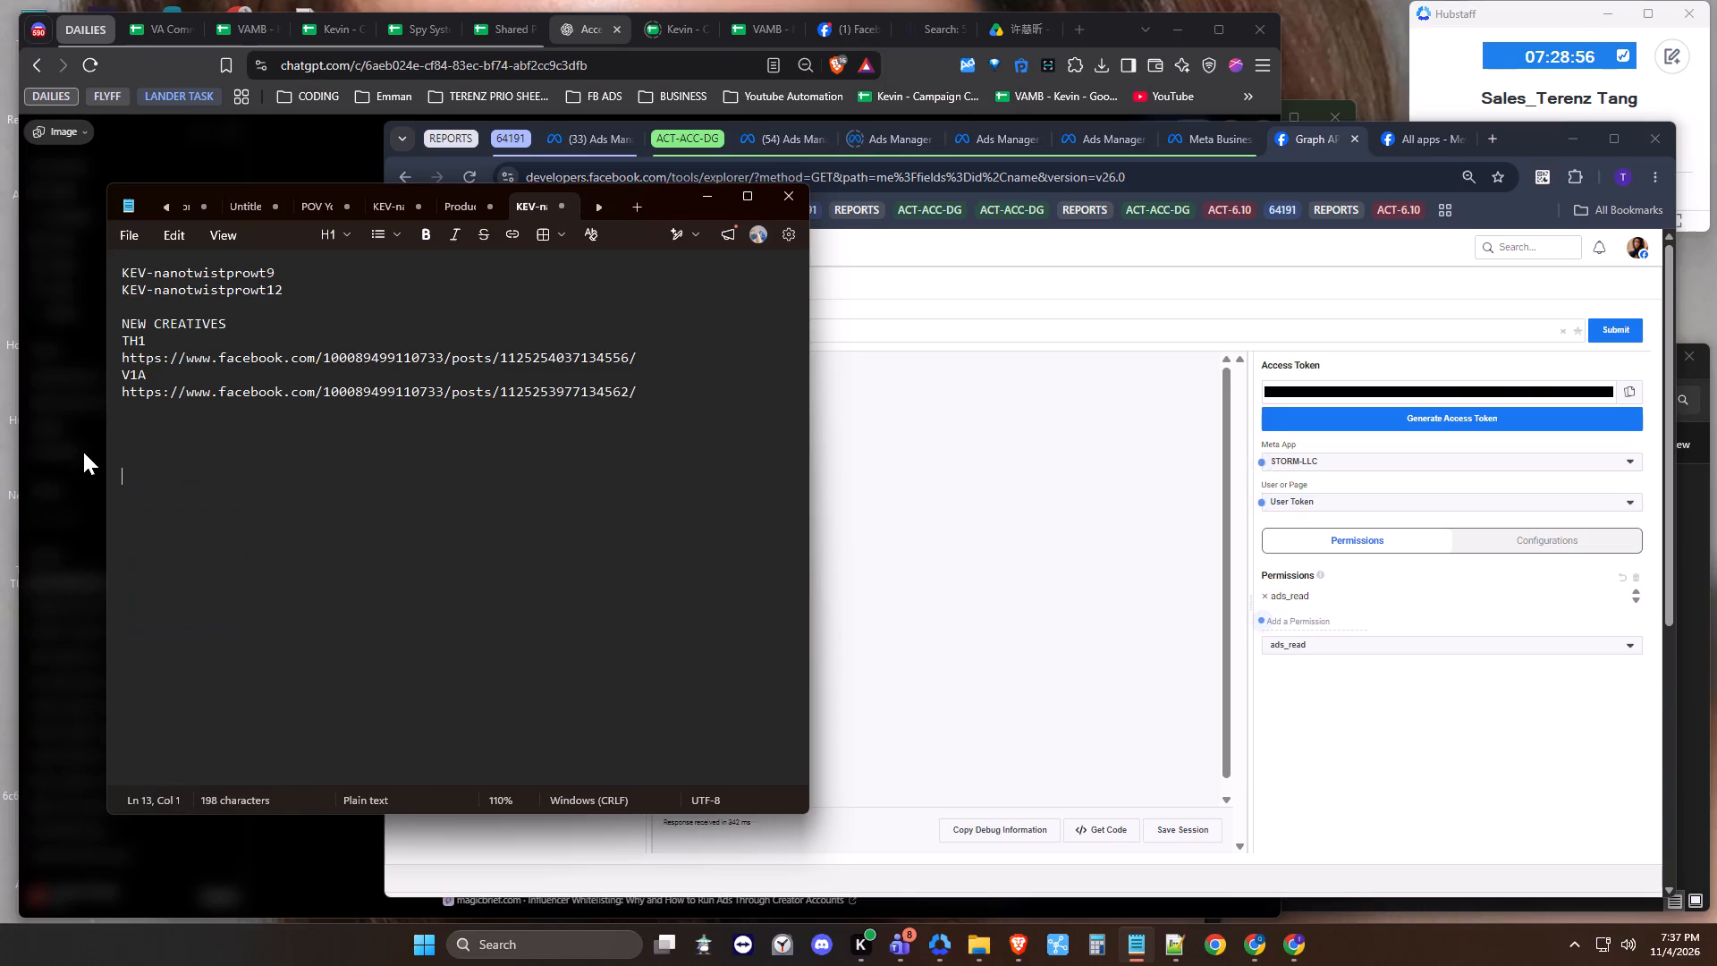
# In Chrome, close the Meta Business settings page showing the business portfolio info.
pyautogui.click(1039, 251)
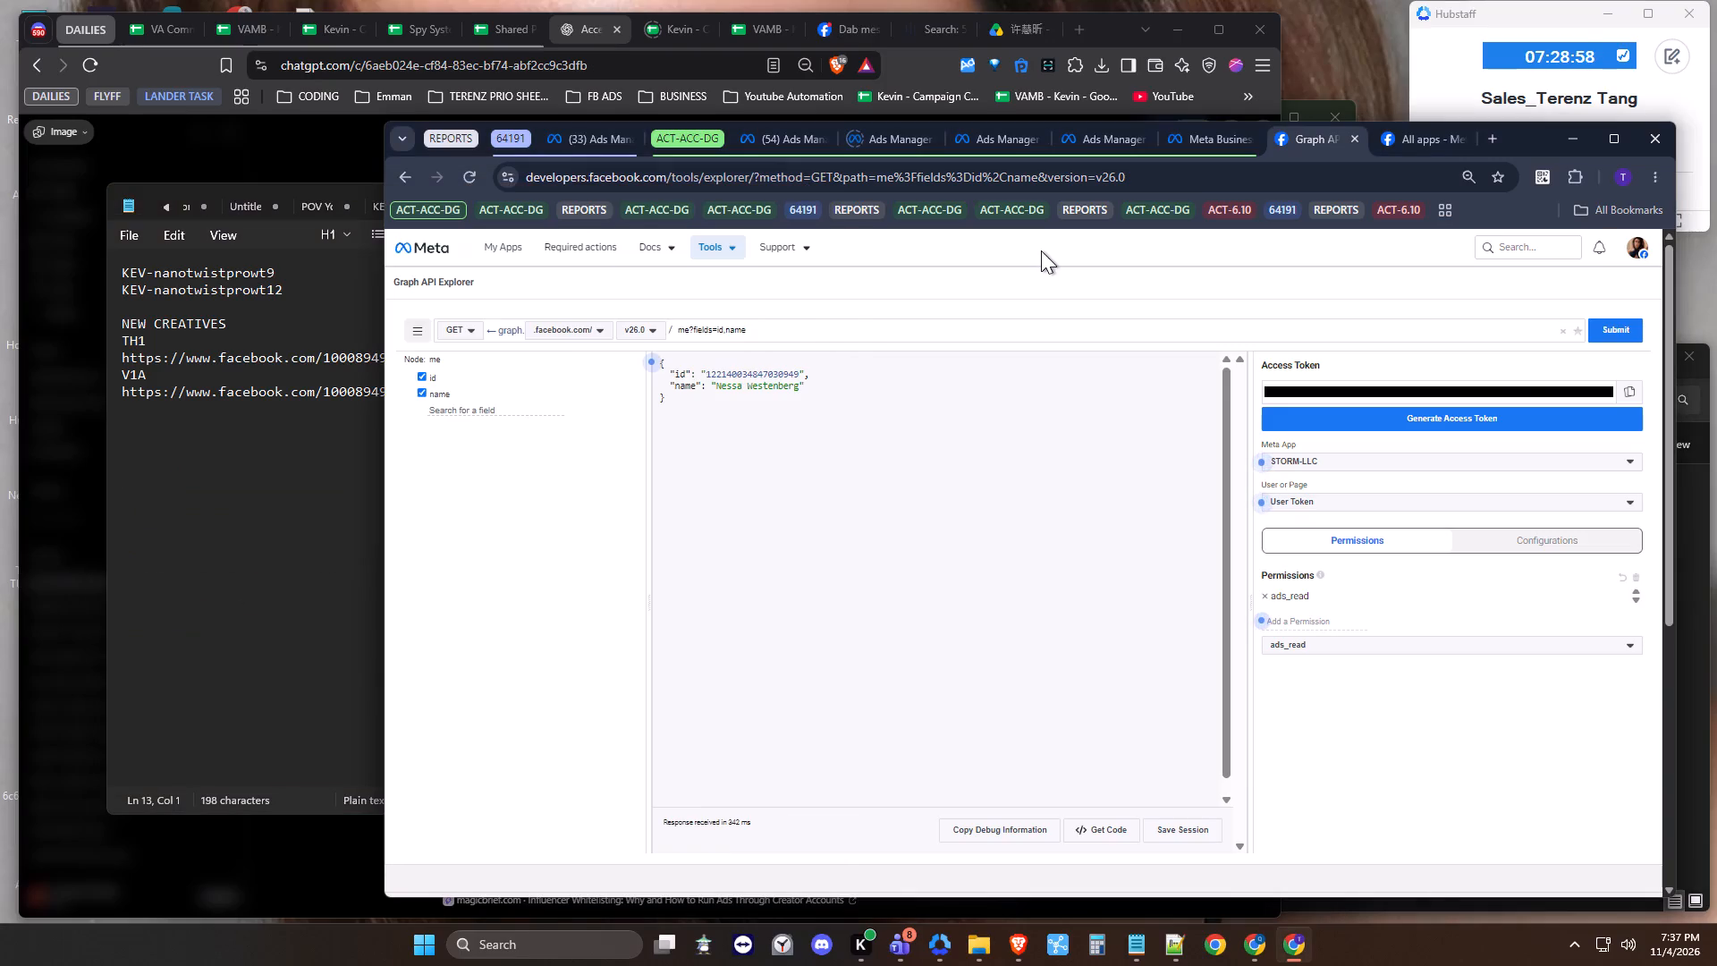
pyautogui.click(1195, 141)
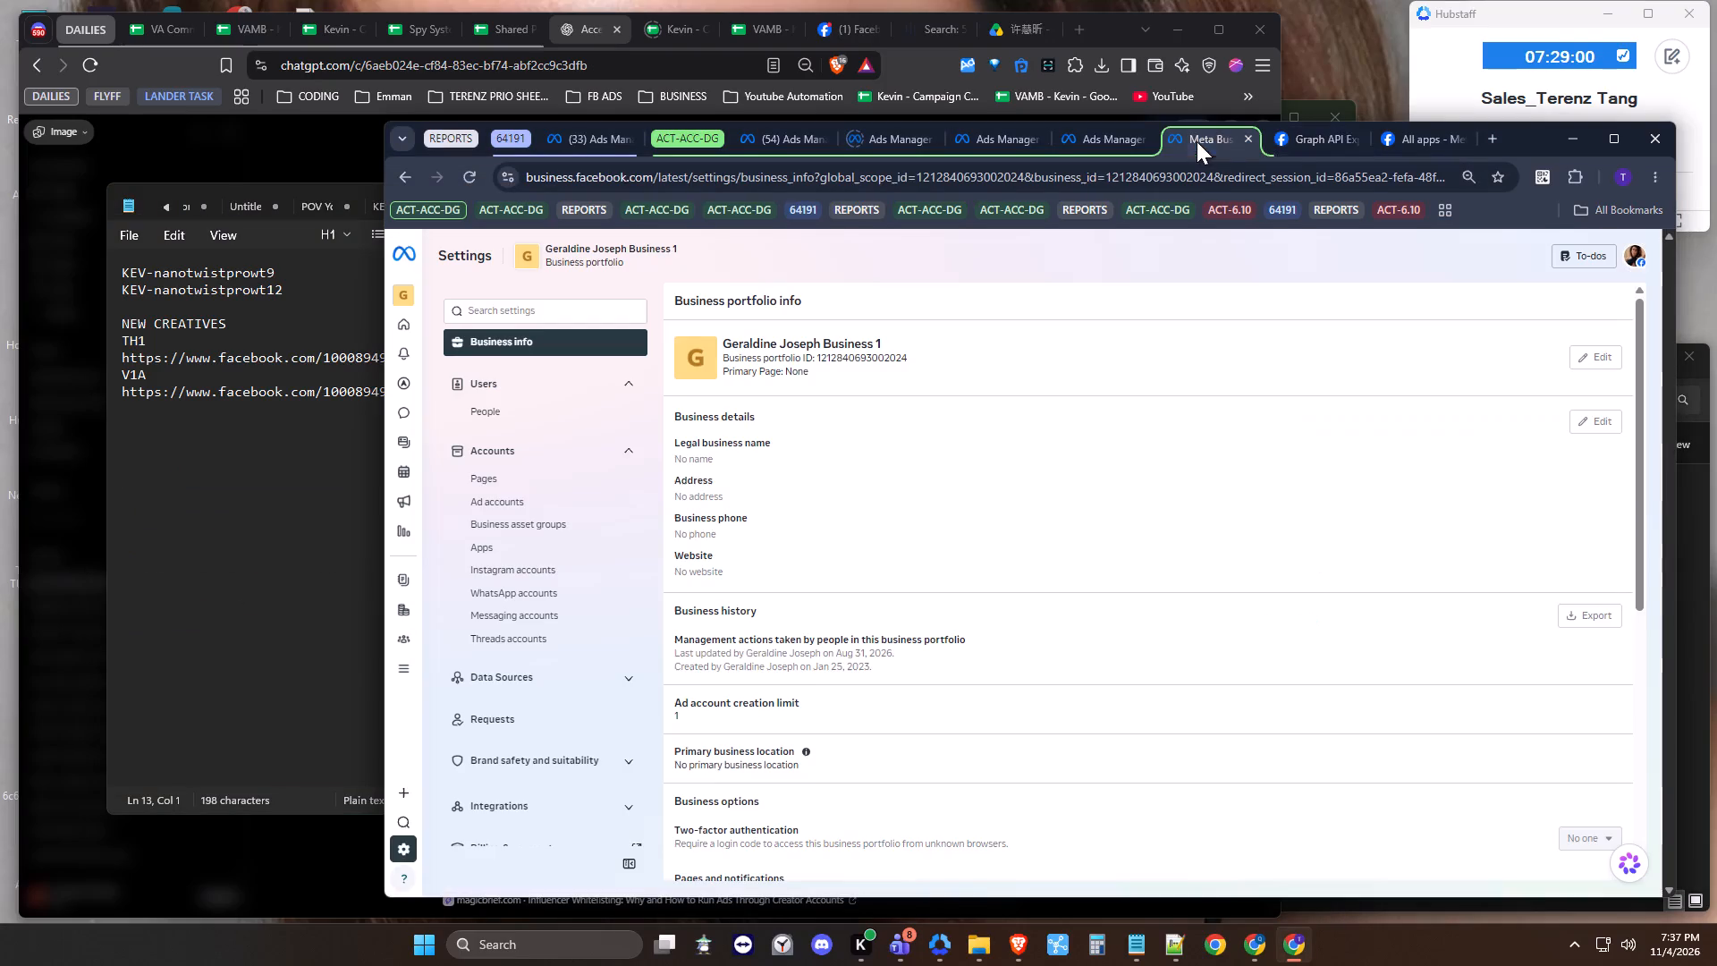
pyautogui.click(1249, 142)
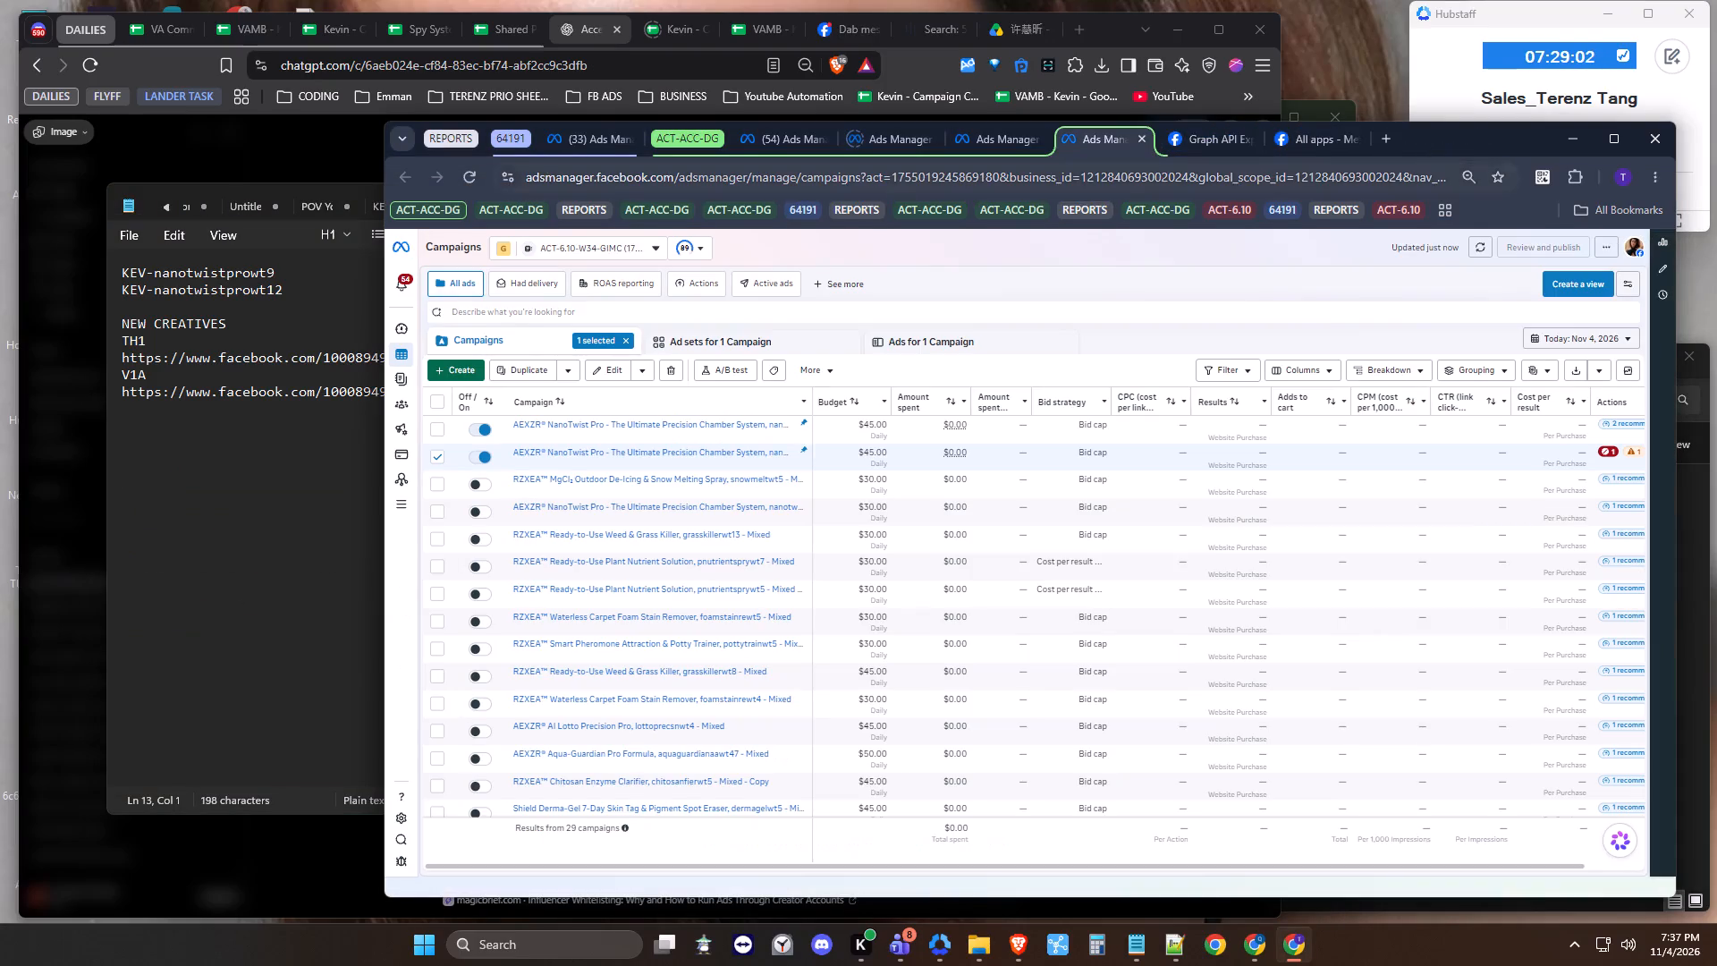
# In the 6491-UK-US BT002 ads list, make nanotwistprowt9 - th1 the only selected ad.
pyautogui.click(772, 149)
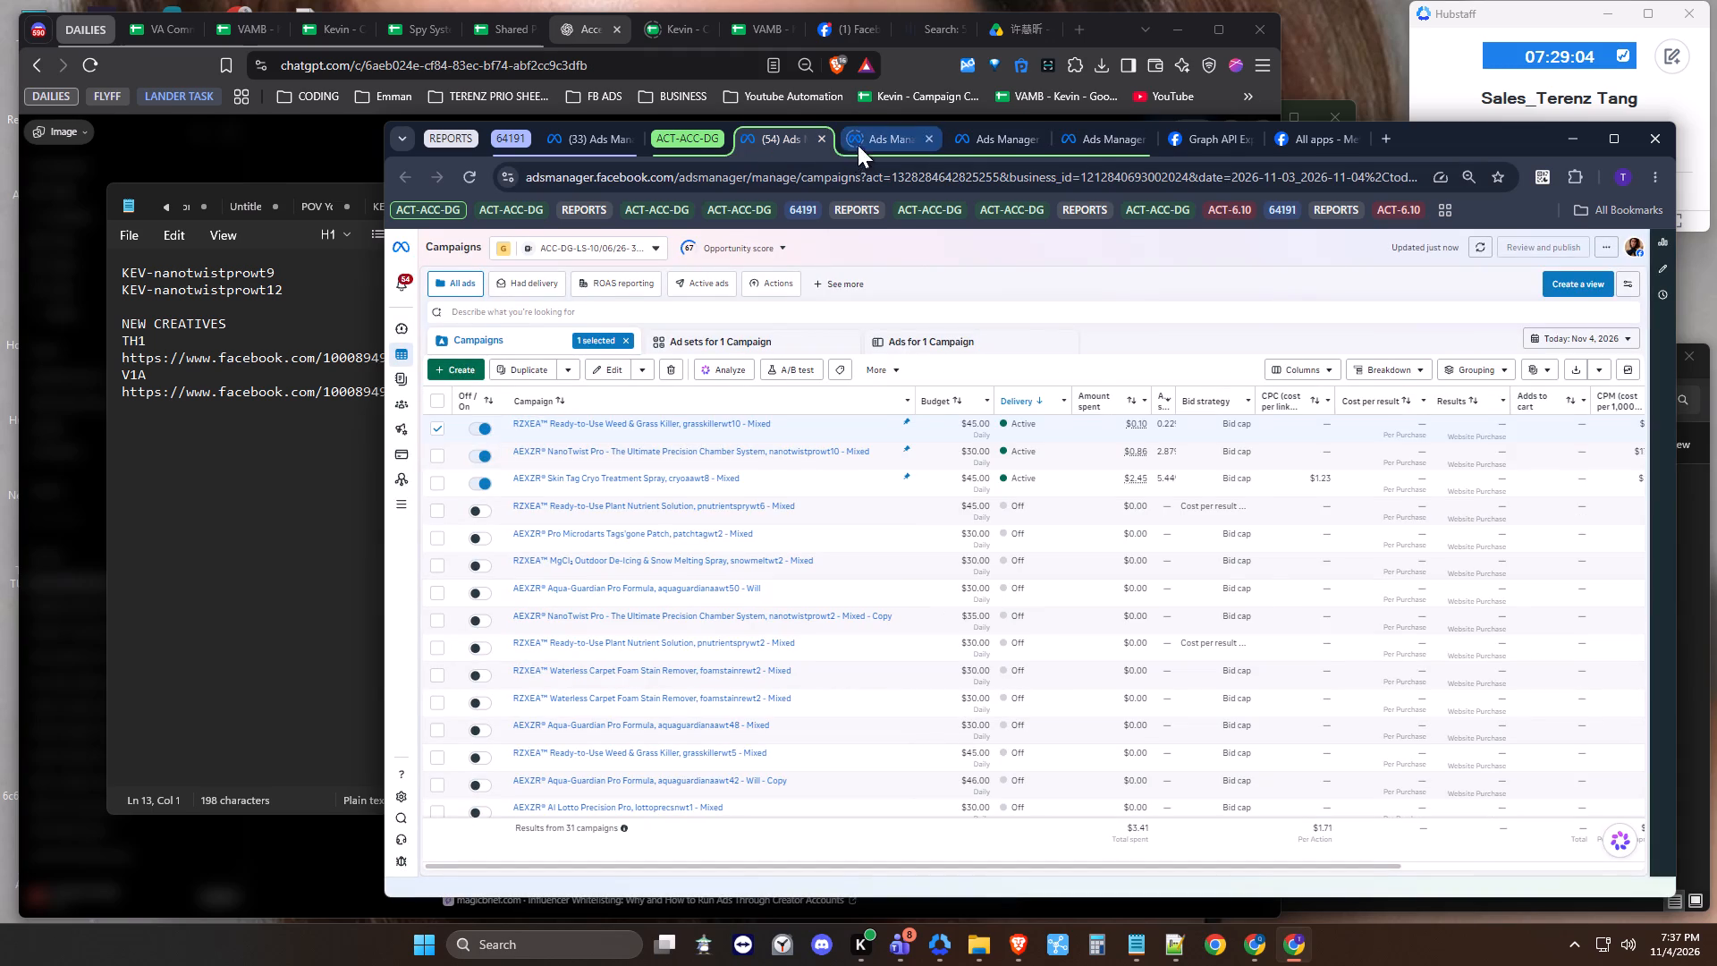
pyautogui.click(566, 140)
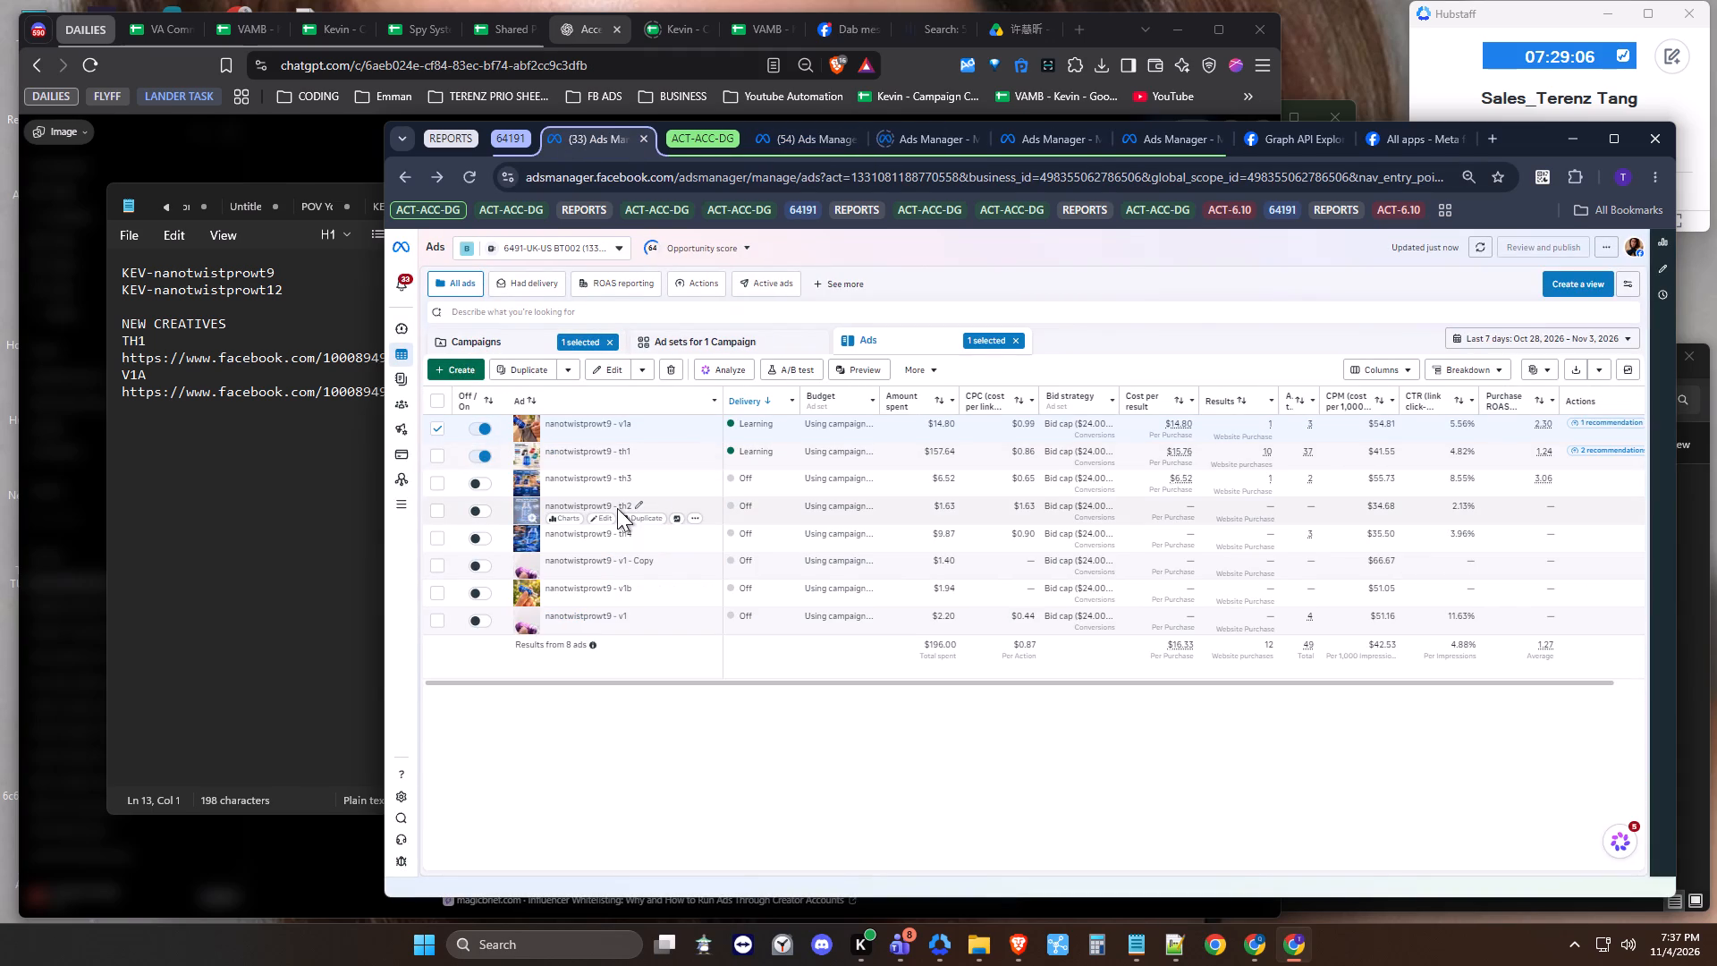
pyautogui.click(431, 453)
pyautogui.click(442, 424)
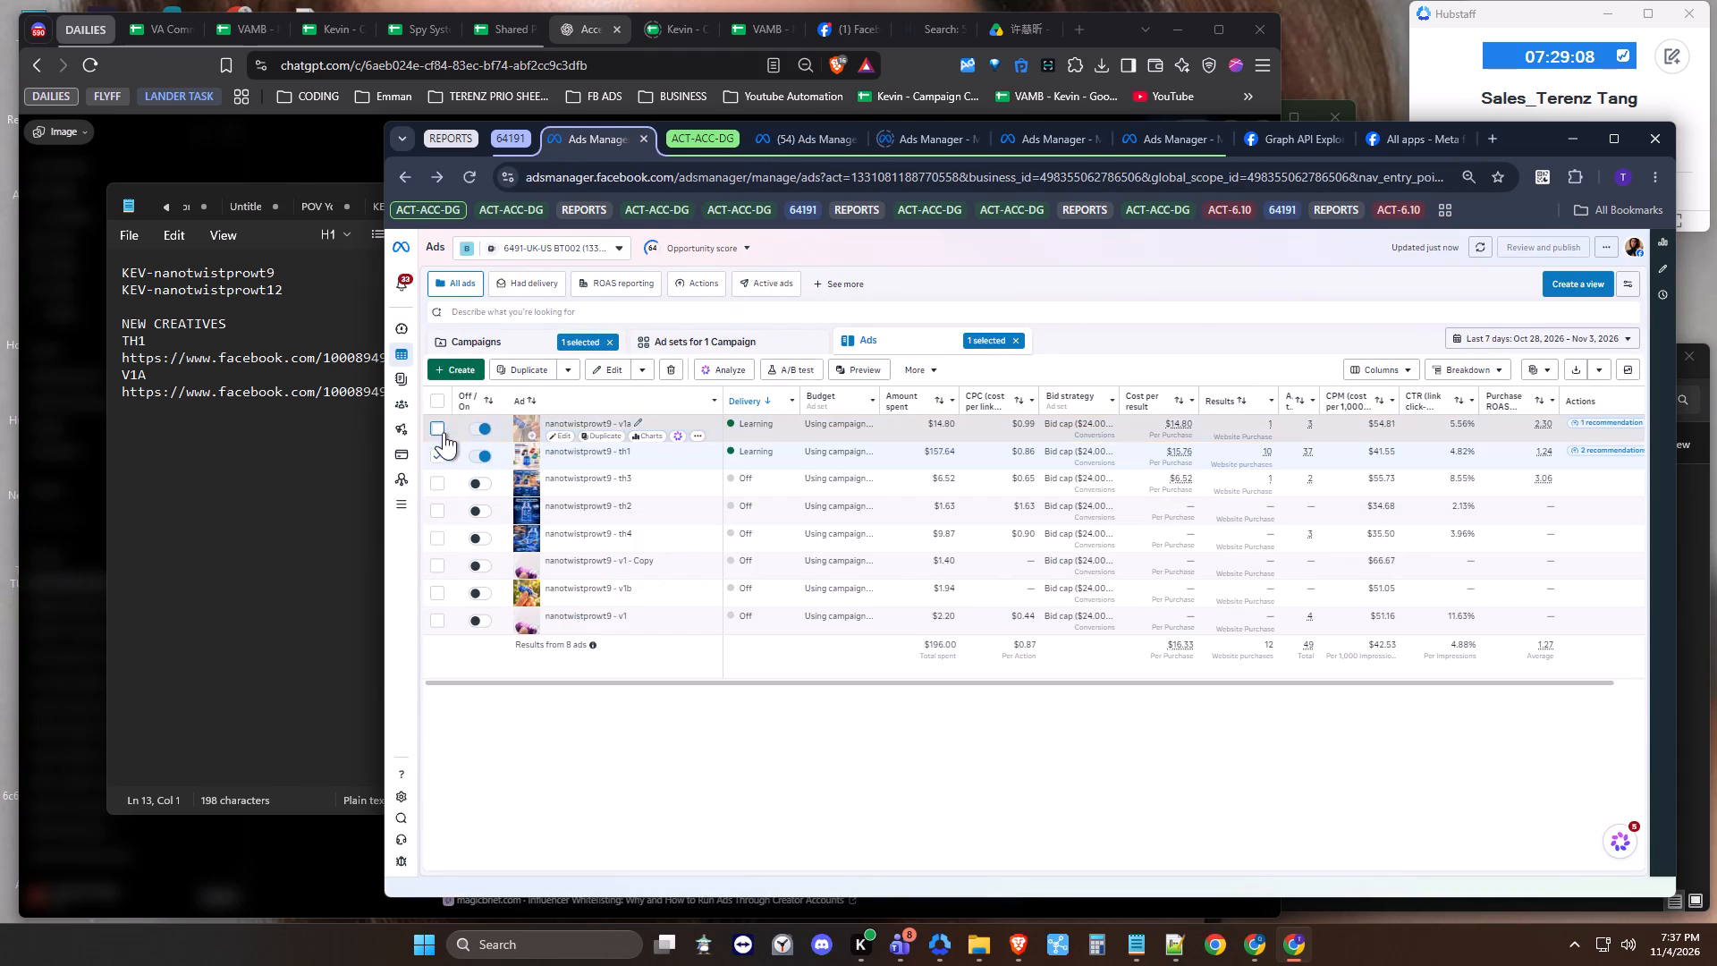
# In the Notepad notes, add the line "bidcap 25" above NEW CREATIVES, followed by a blank line.
pyautogui.click(298, 414)
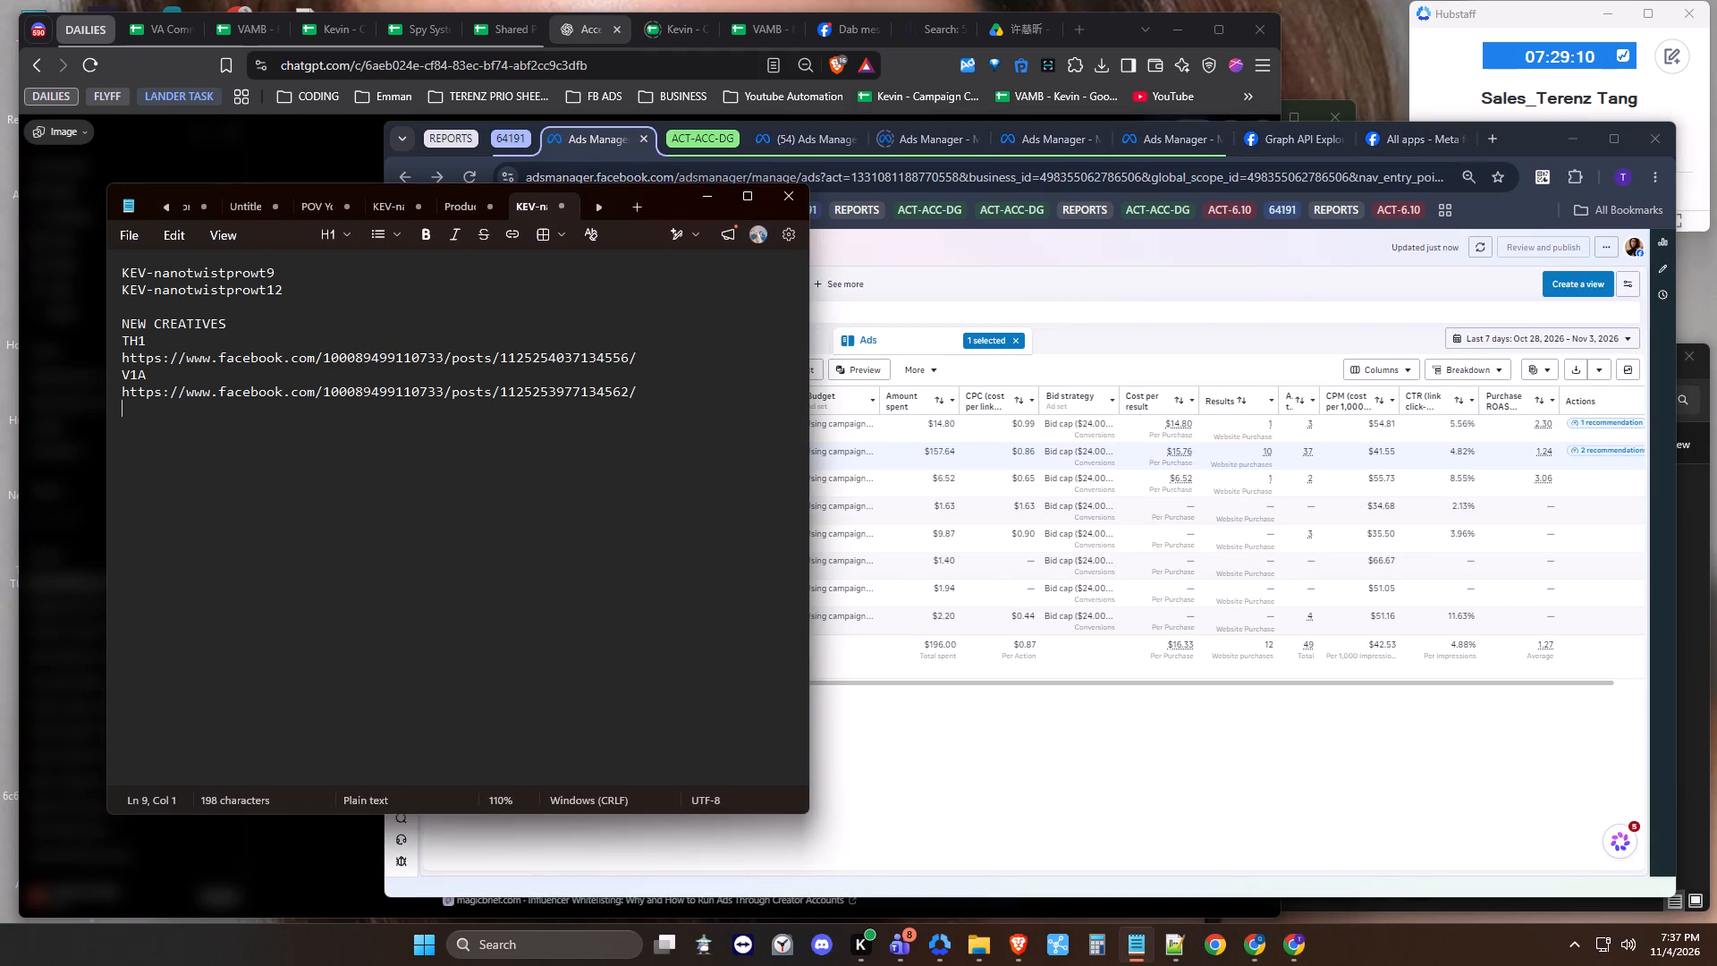
pyautogui.click(296, 316)
pyautogui.click(300, 306)
pyautogui.hotkey('shift', 'Return')
pyautogui.write('bidcap 24')
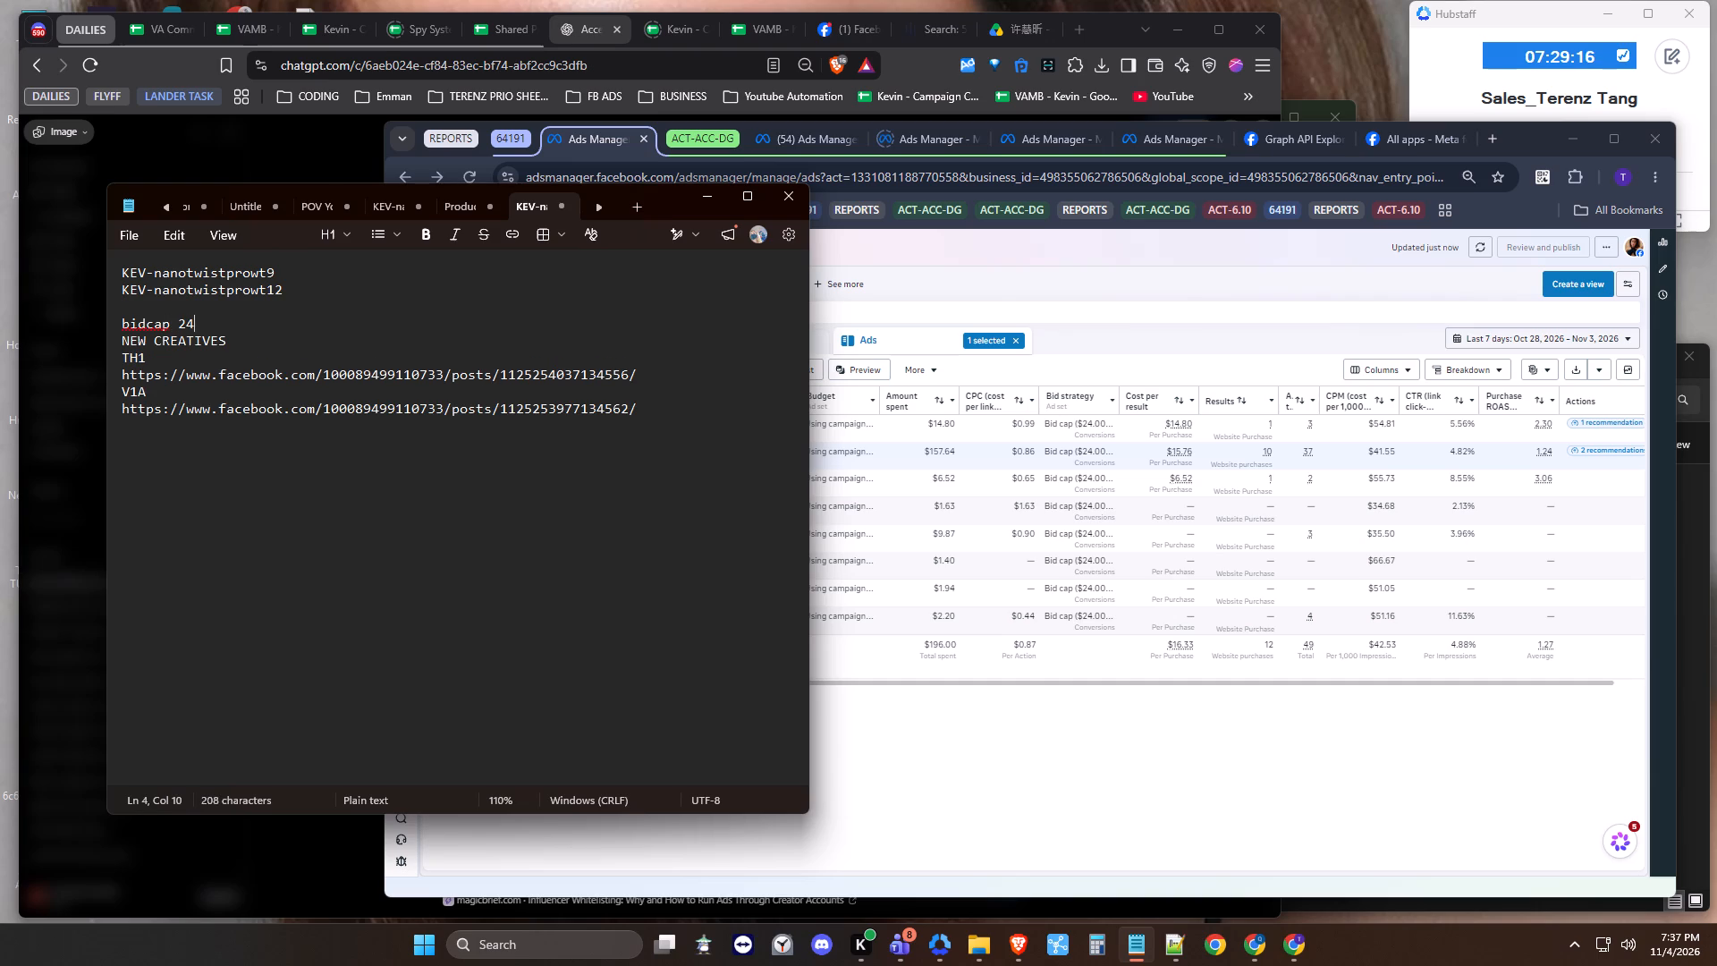
pyautogui.press('BackSpace')
pyautogui.press('5')
pyautogui.press('Return')
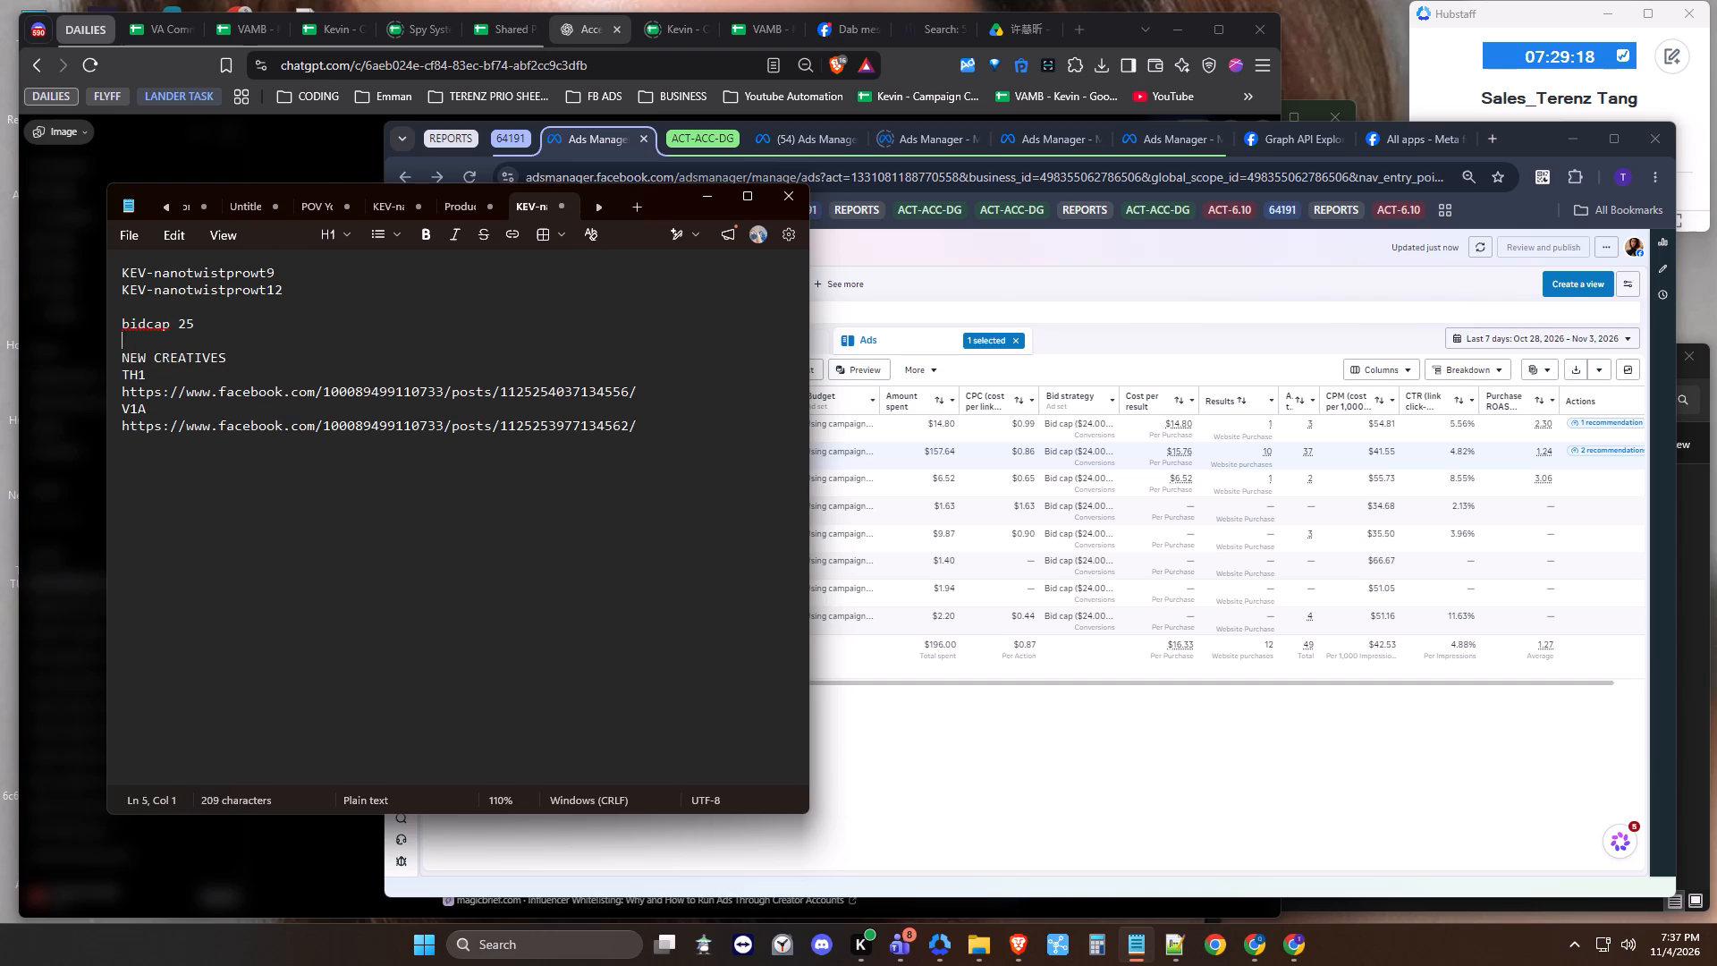
# Back in Ads Manager, preview the nanotwistprowt9 - th1 ad and check its sharing and post viewing options.
pyautogui.click(1126, 257)
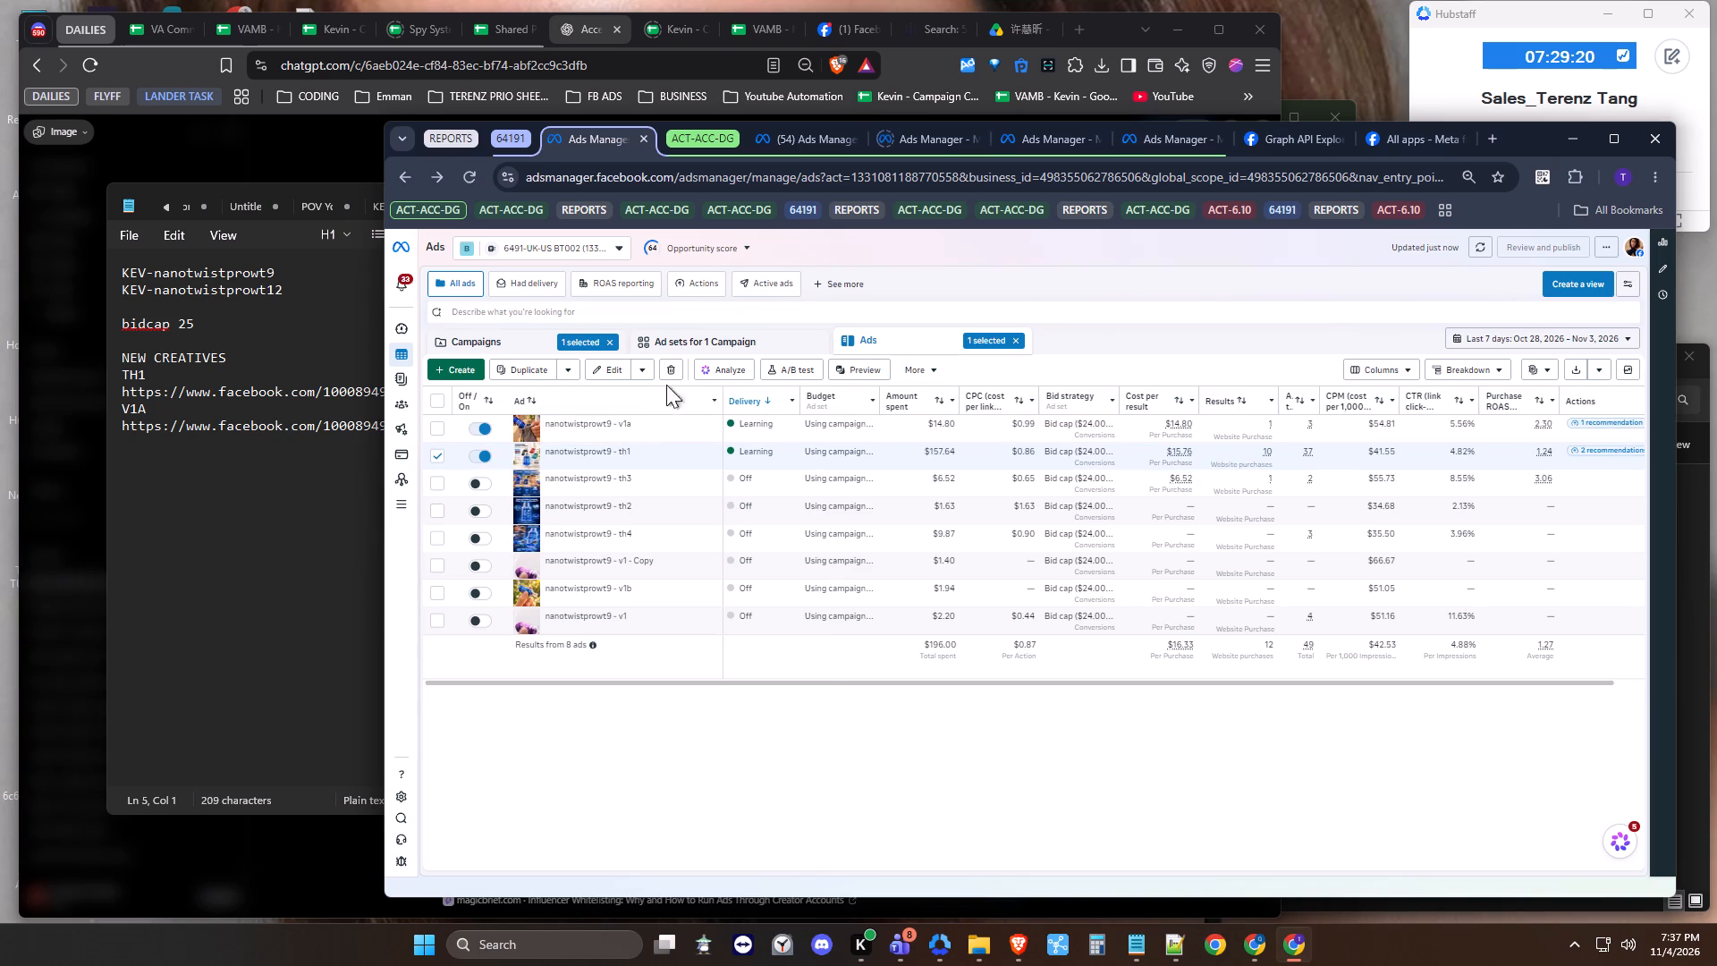
pyautogui.click(859, 374)
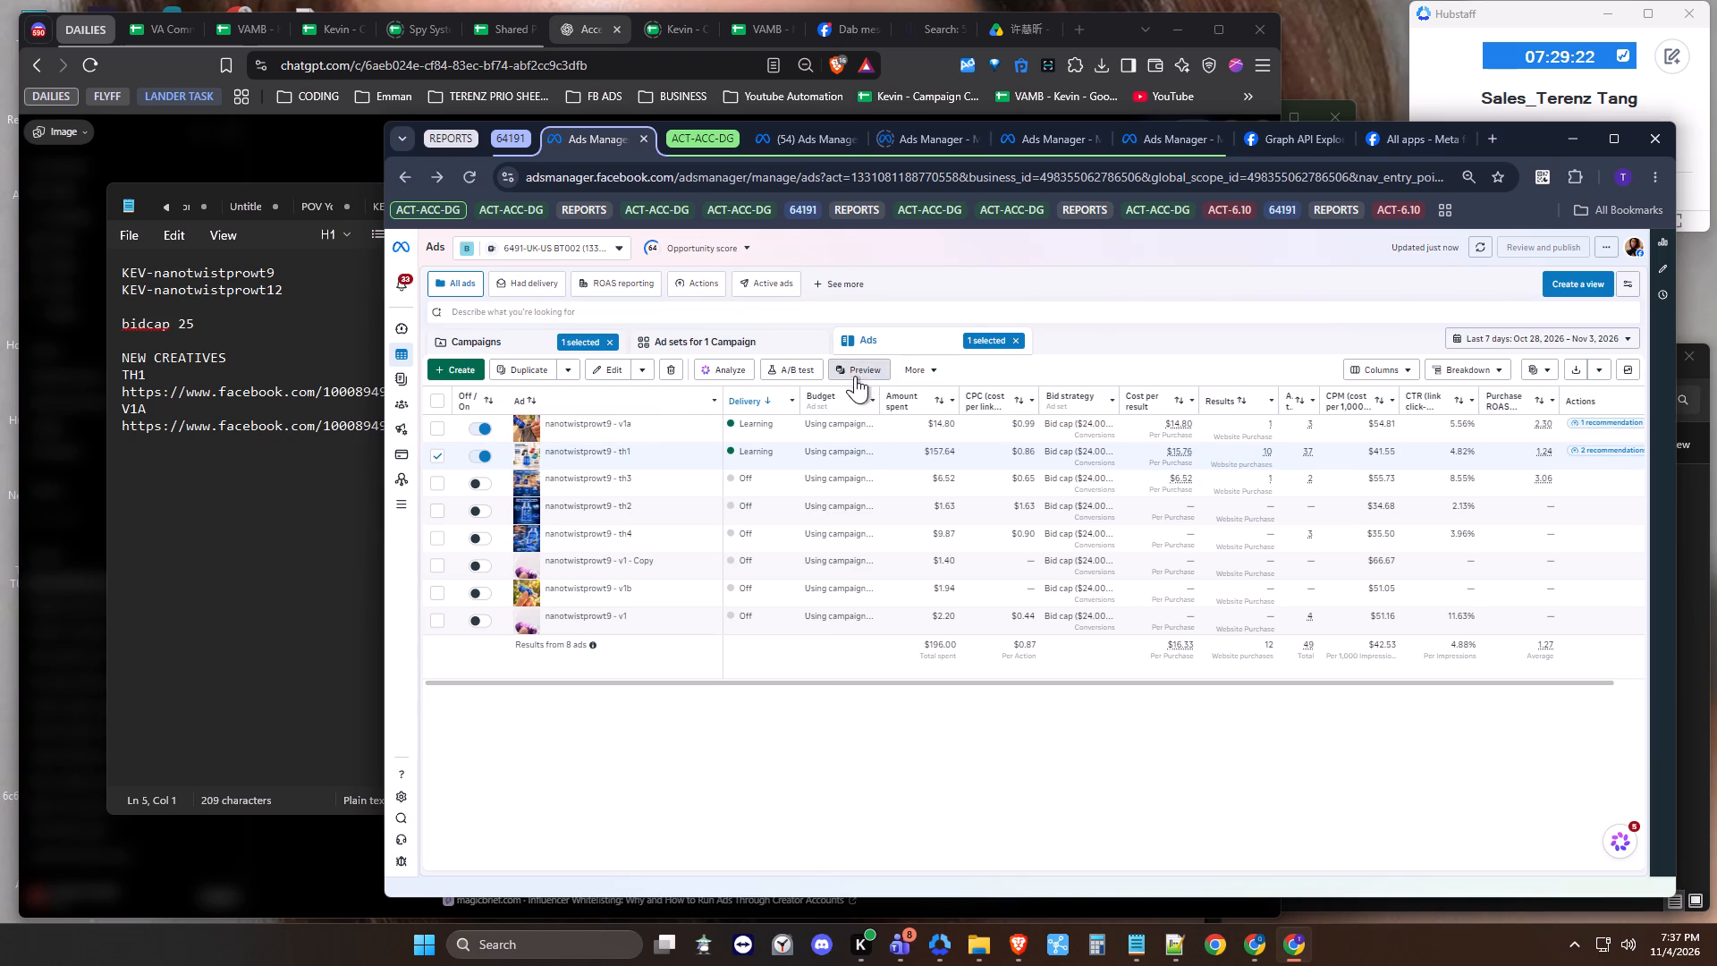
pyautogui.click(1178, 309)
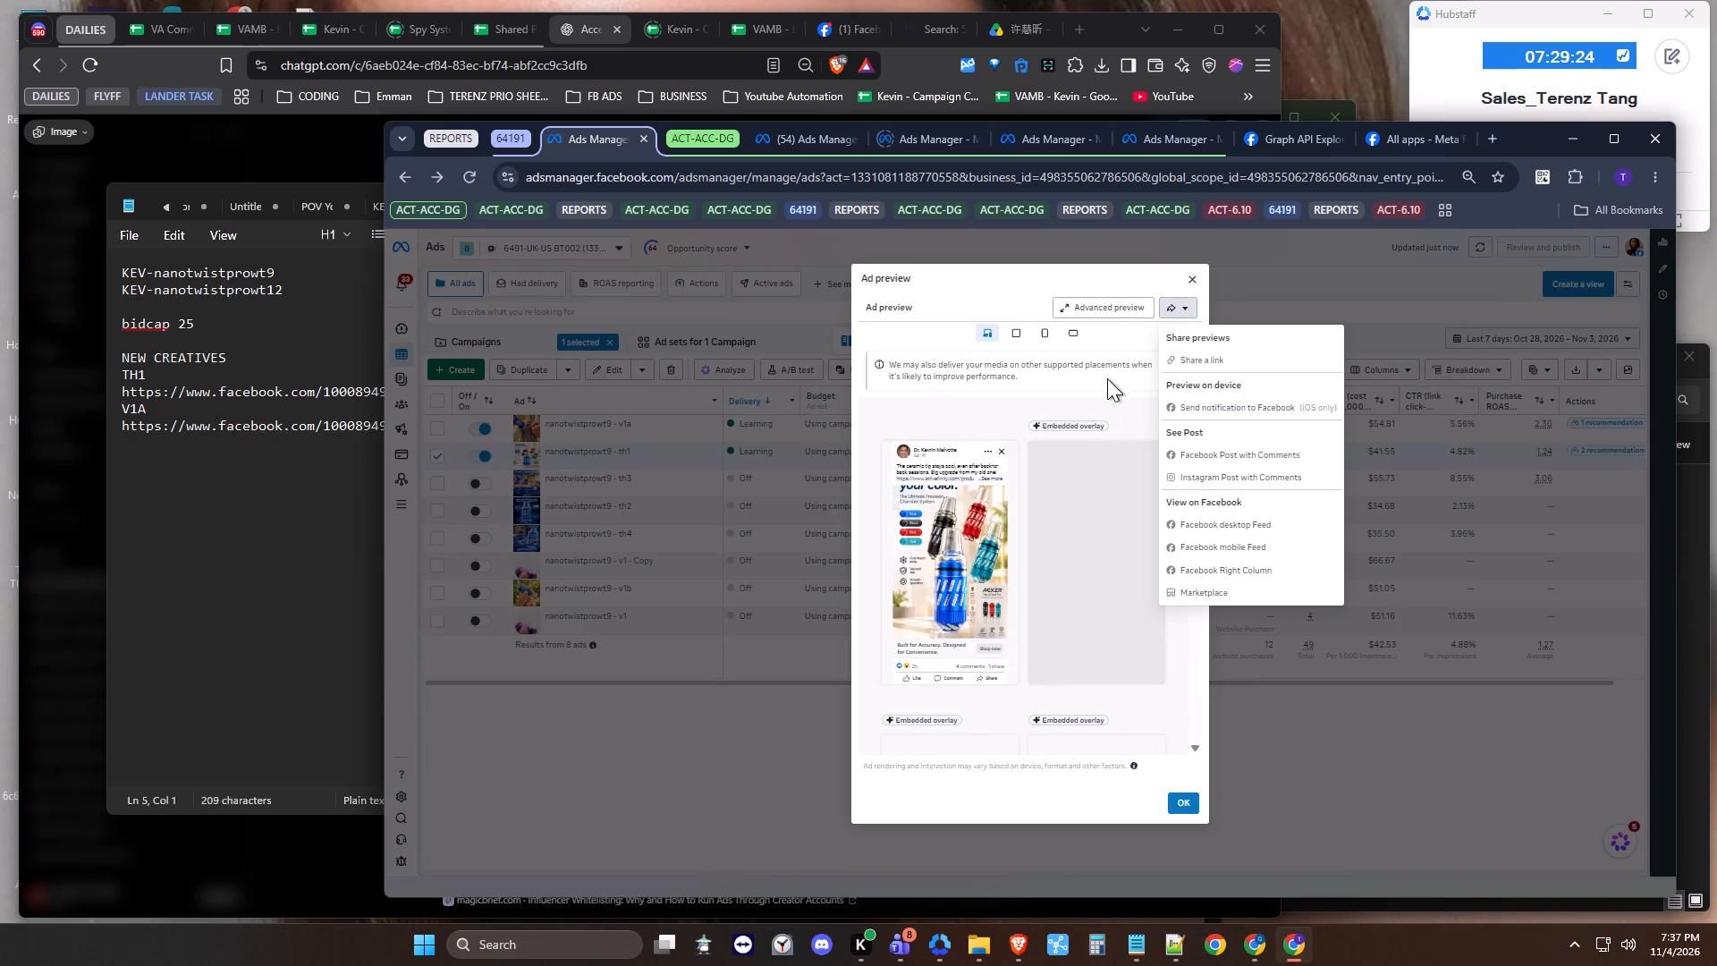
pyautogui.click(1194, 277)
pyautogui.click(878, 365)
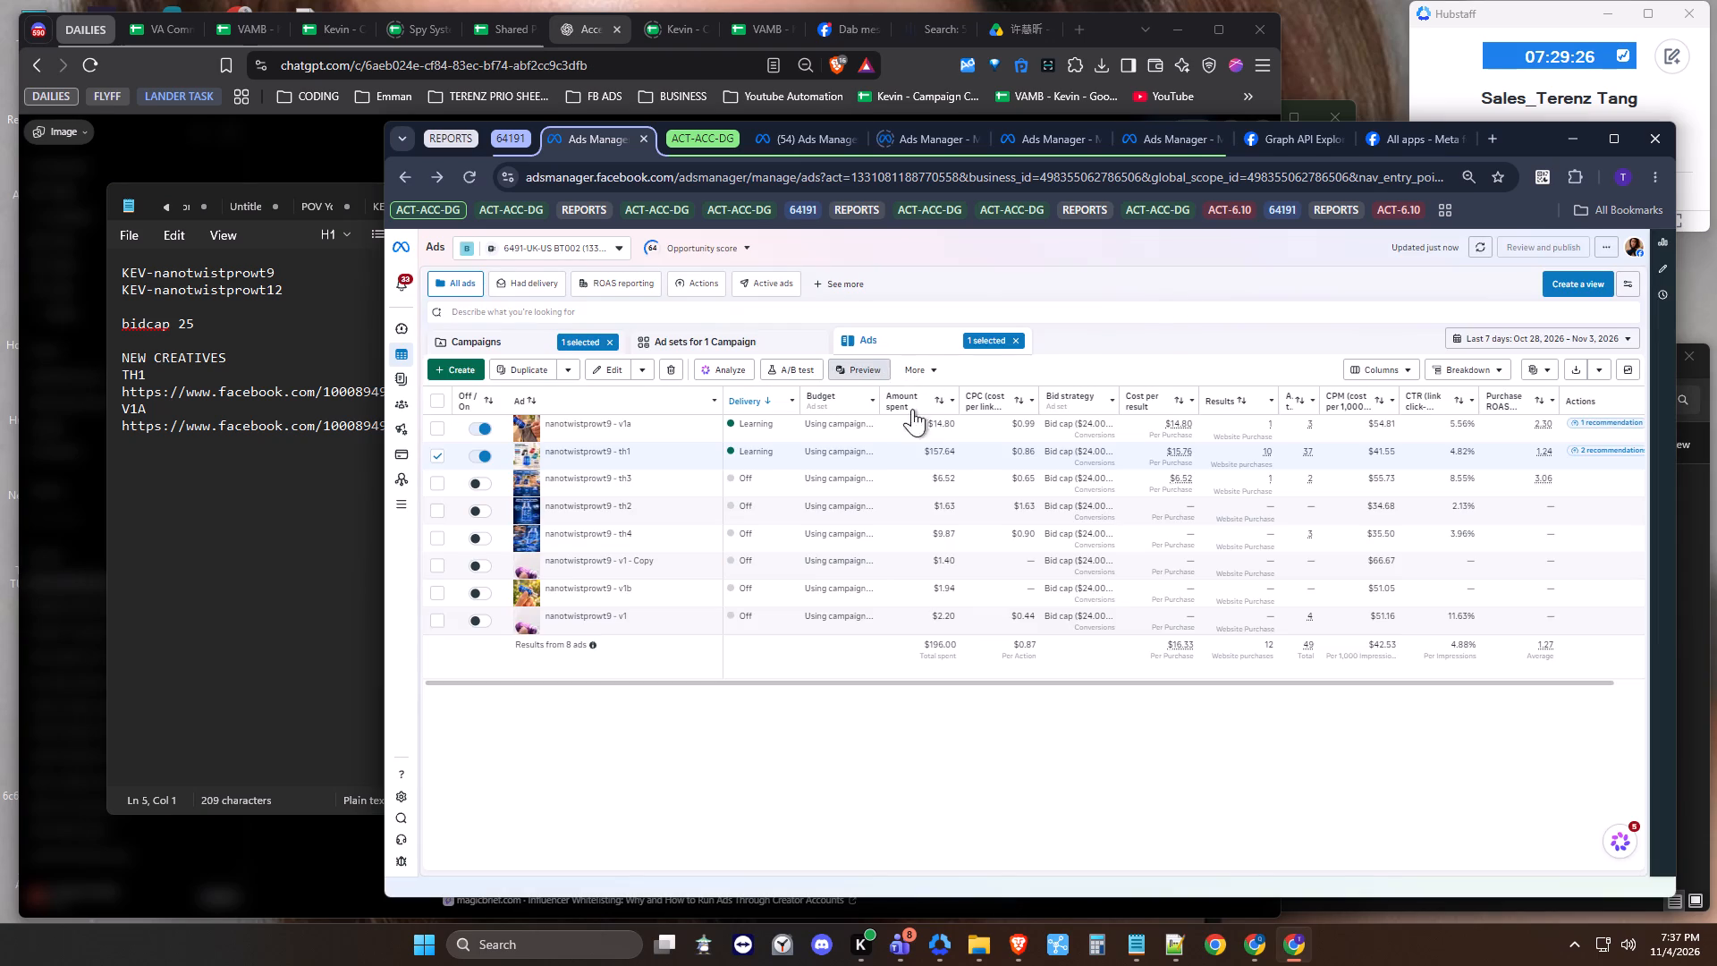
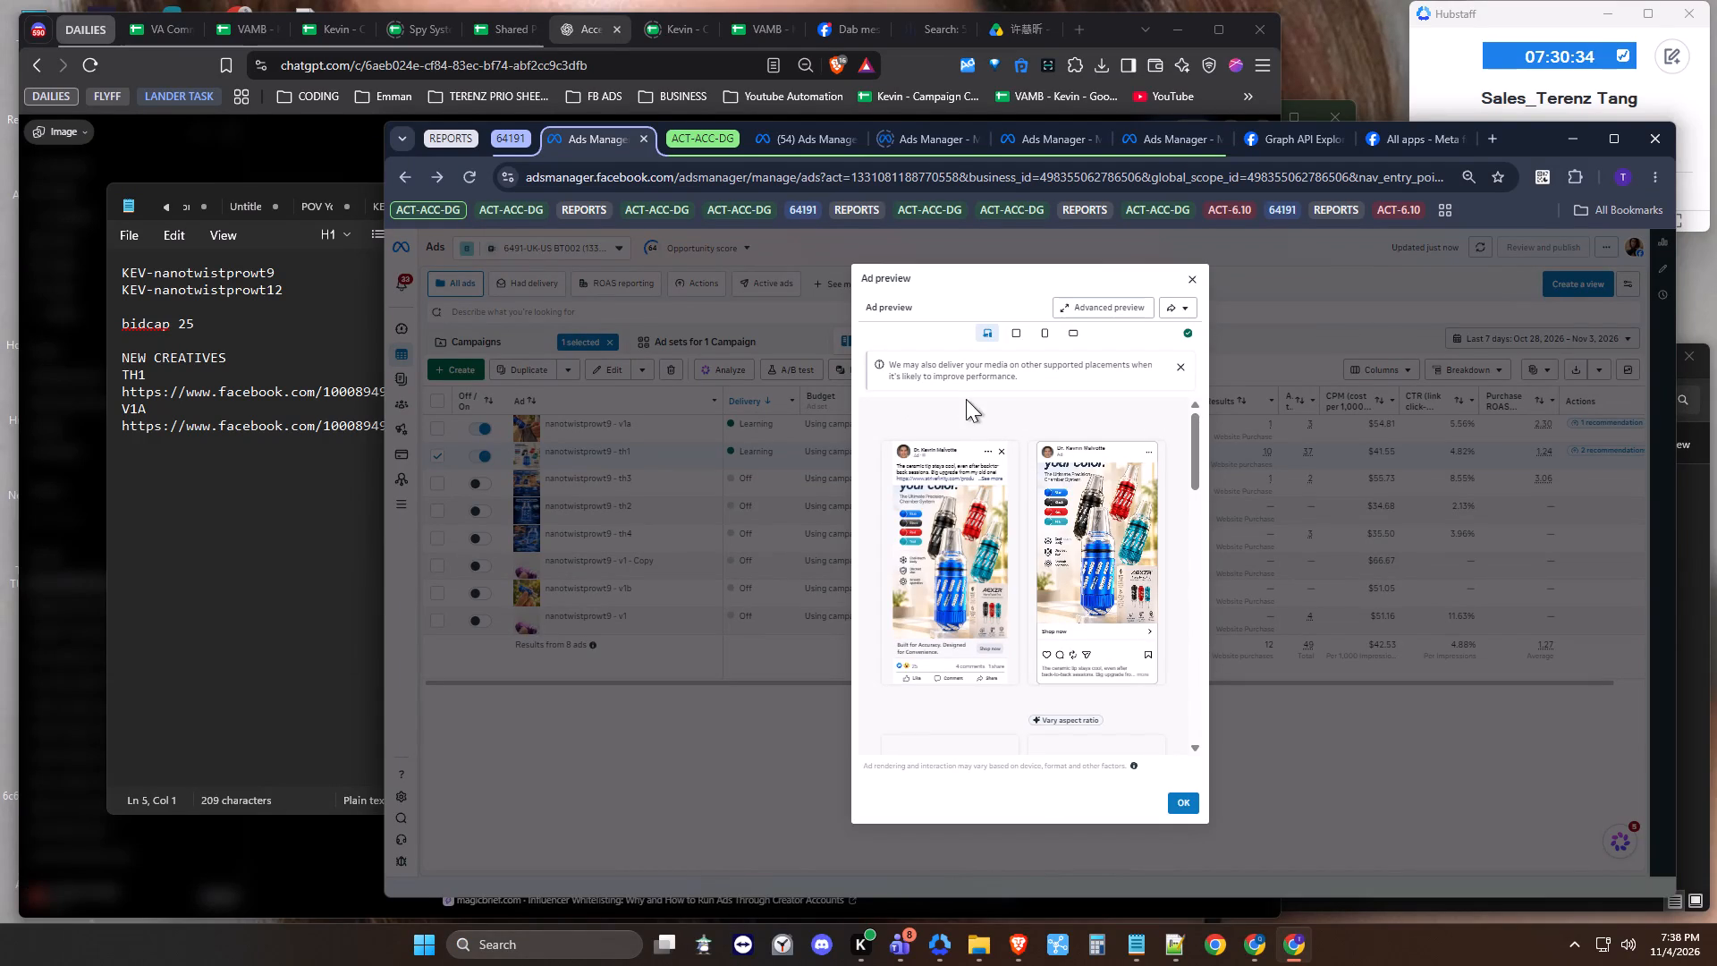
# From the nanotwistprowt9 - th1 ad preview, open the ad's Facebook post with comments.
pyautogui.click(1171, 310)
pyautogui.click(1248, 455)
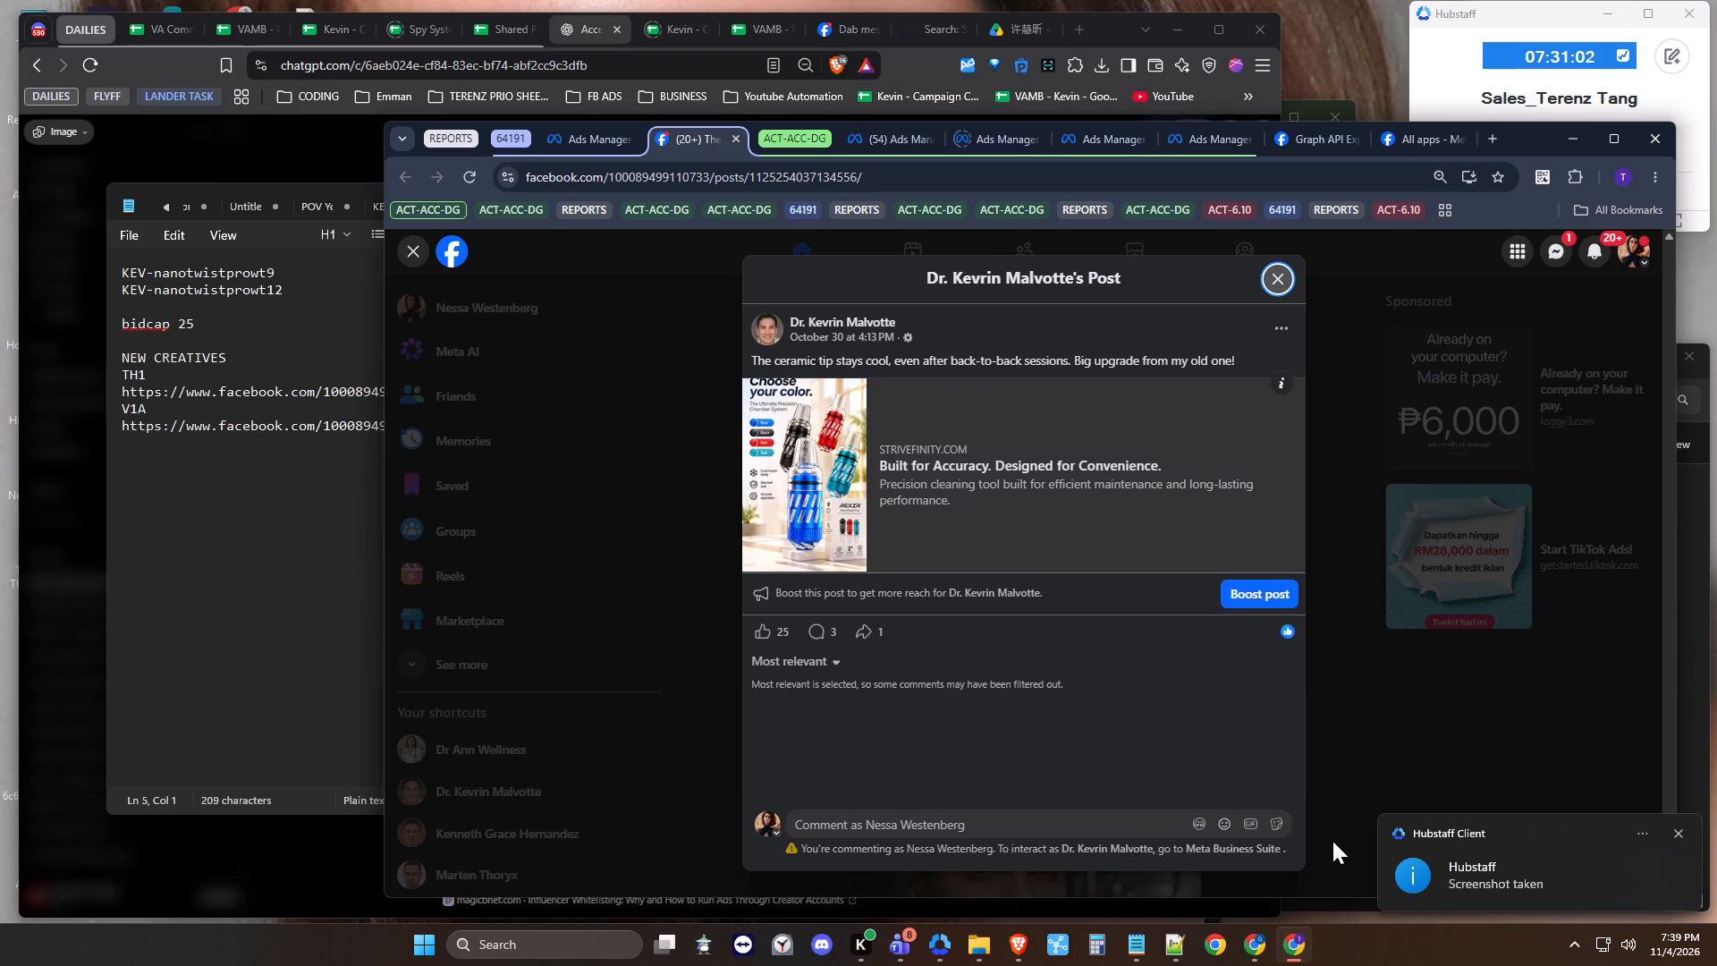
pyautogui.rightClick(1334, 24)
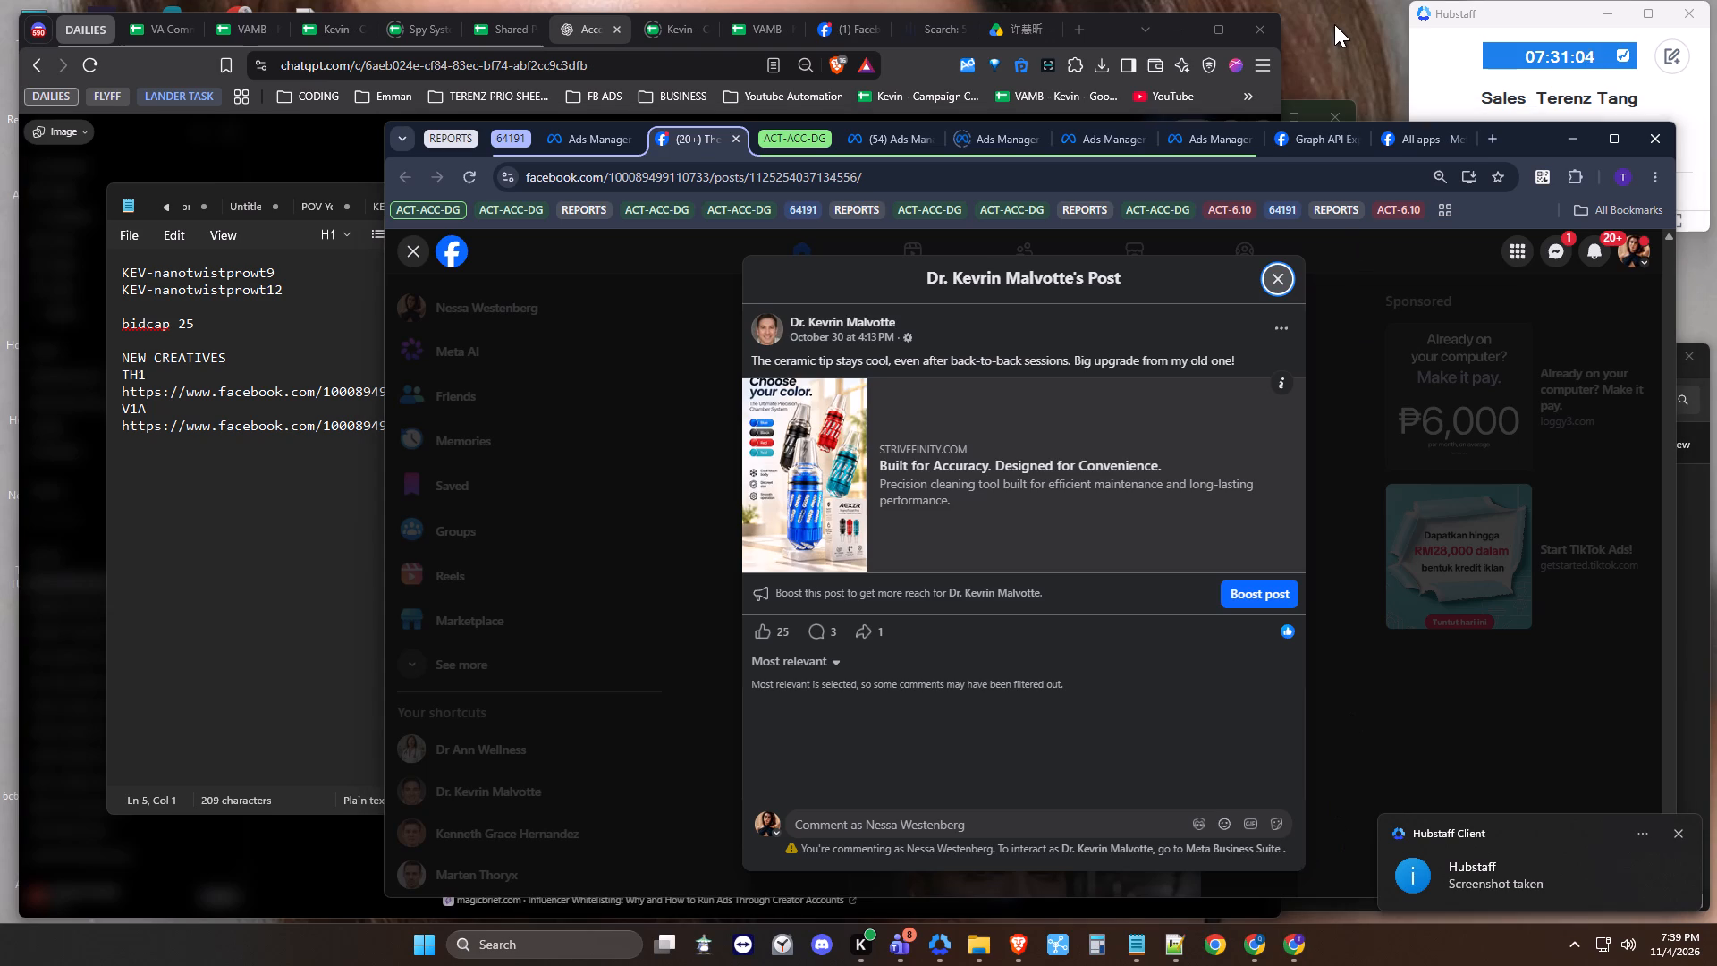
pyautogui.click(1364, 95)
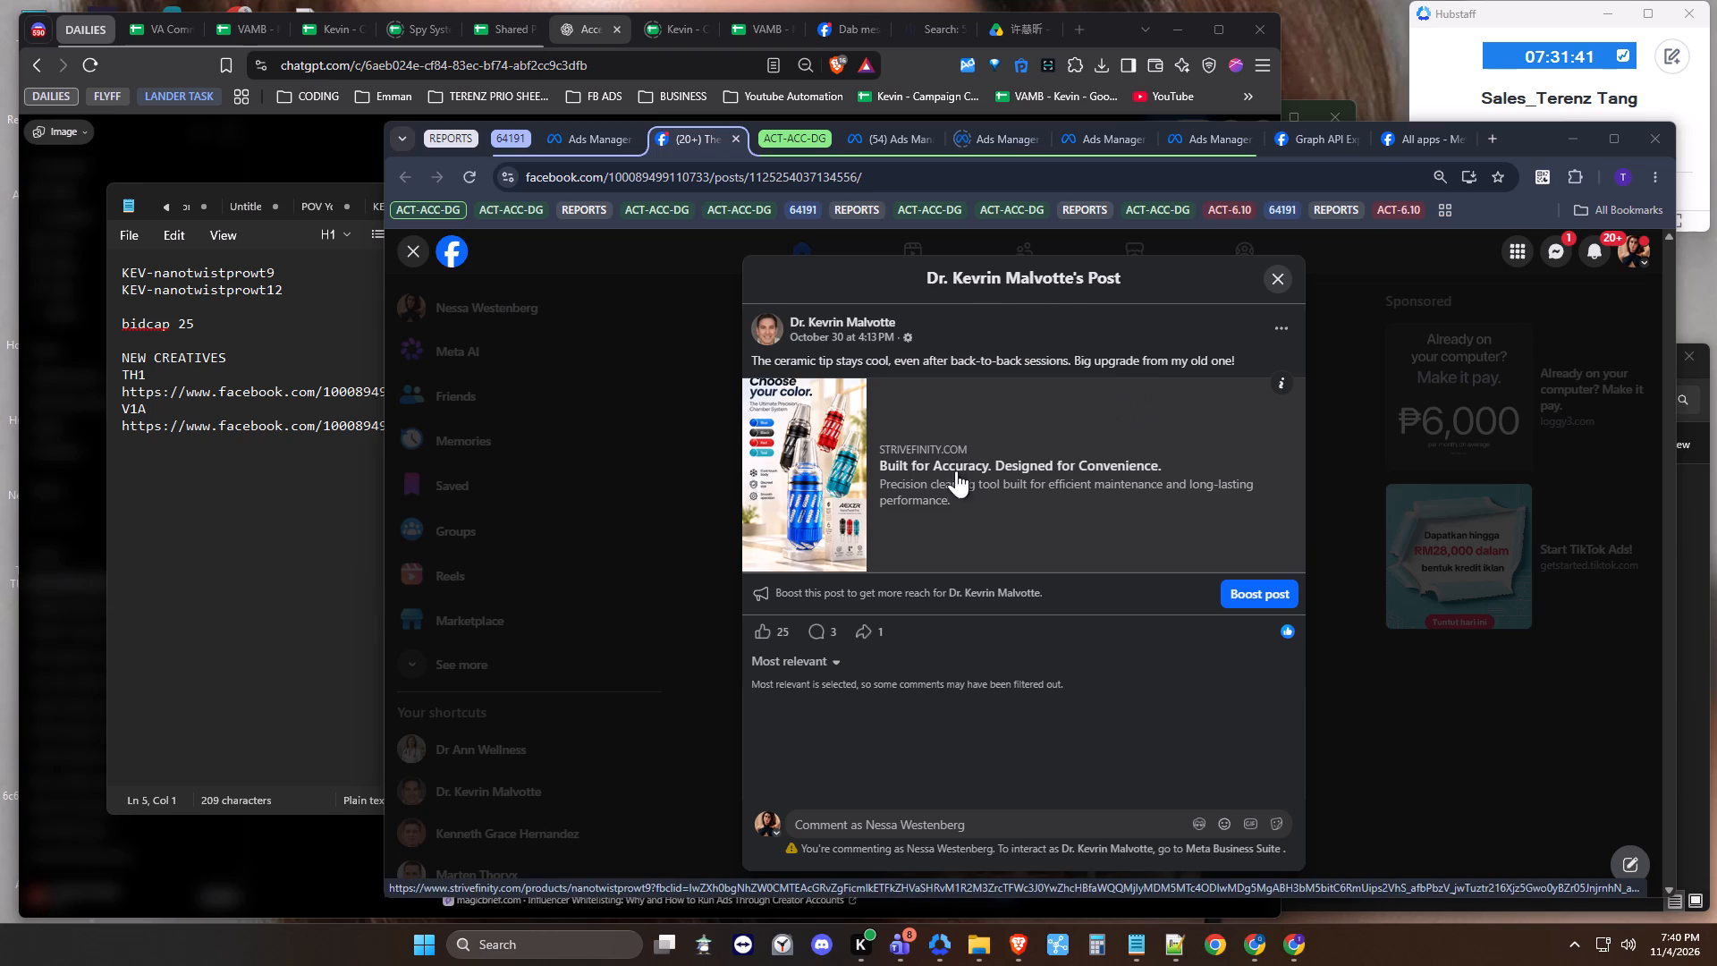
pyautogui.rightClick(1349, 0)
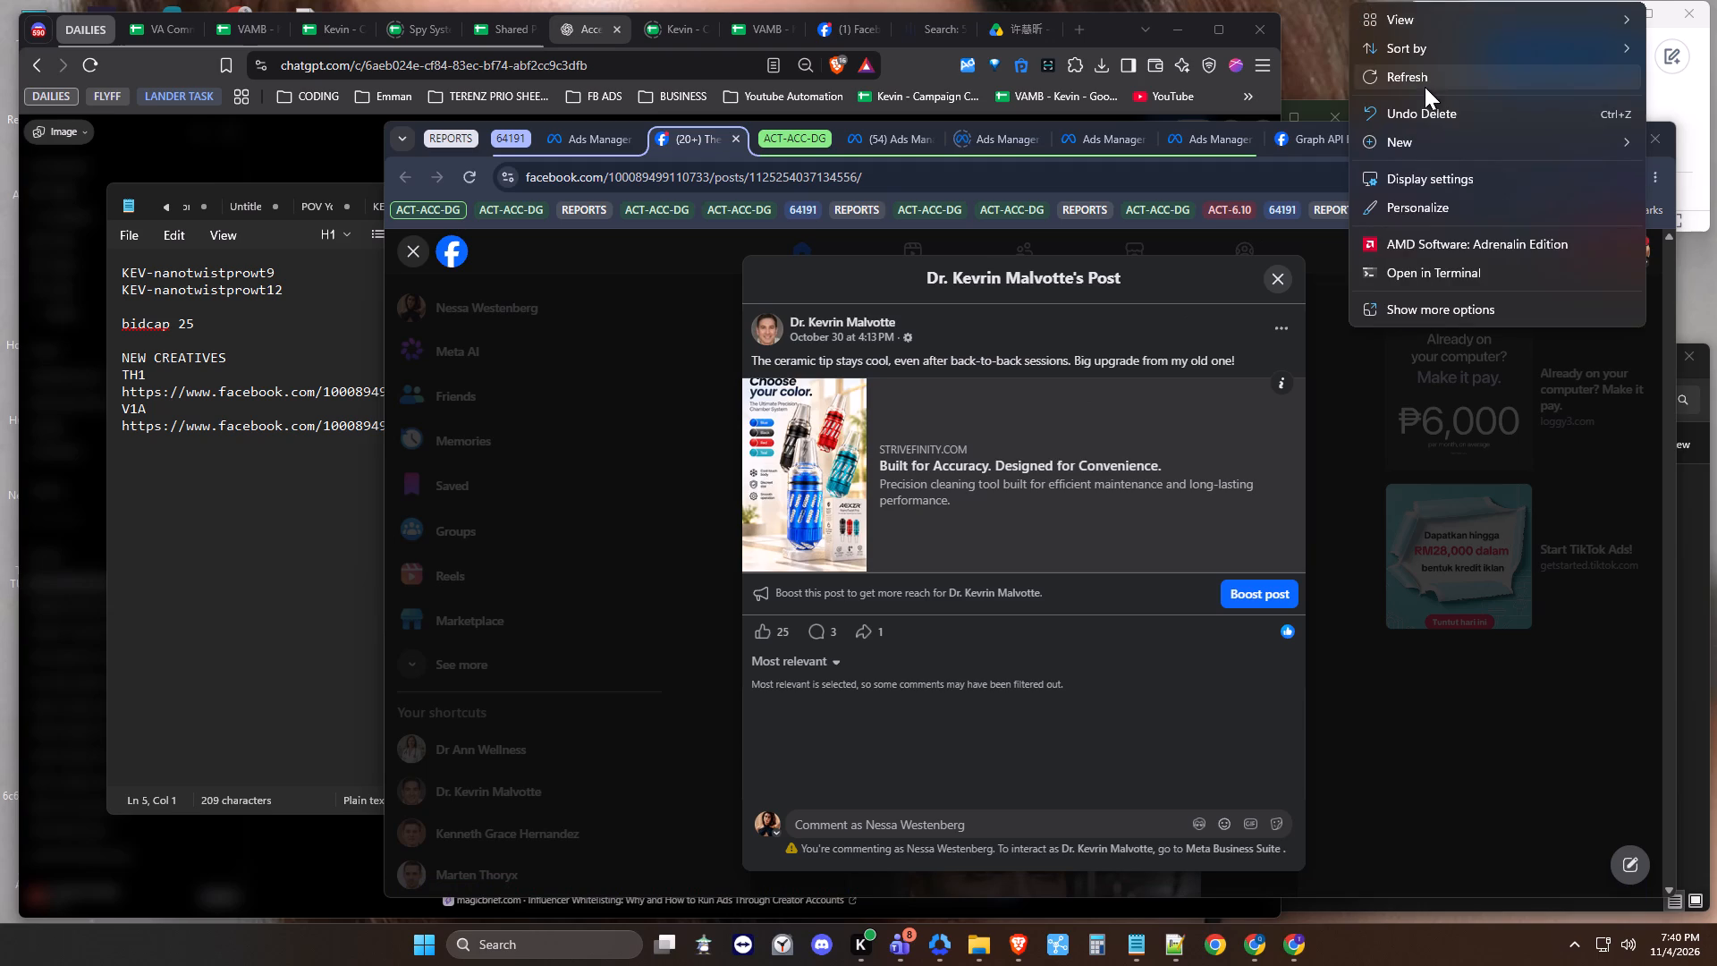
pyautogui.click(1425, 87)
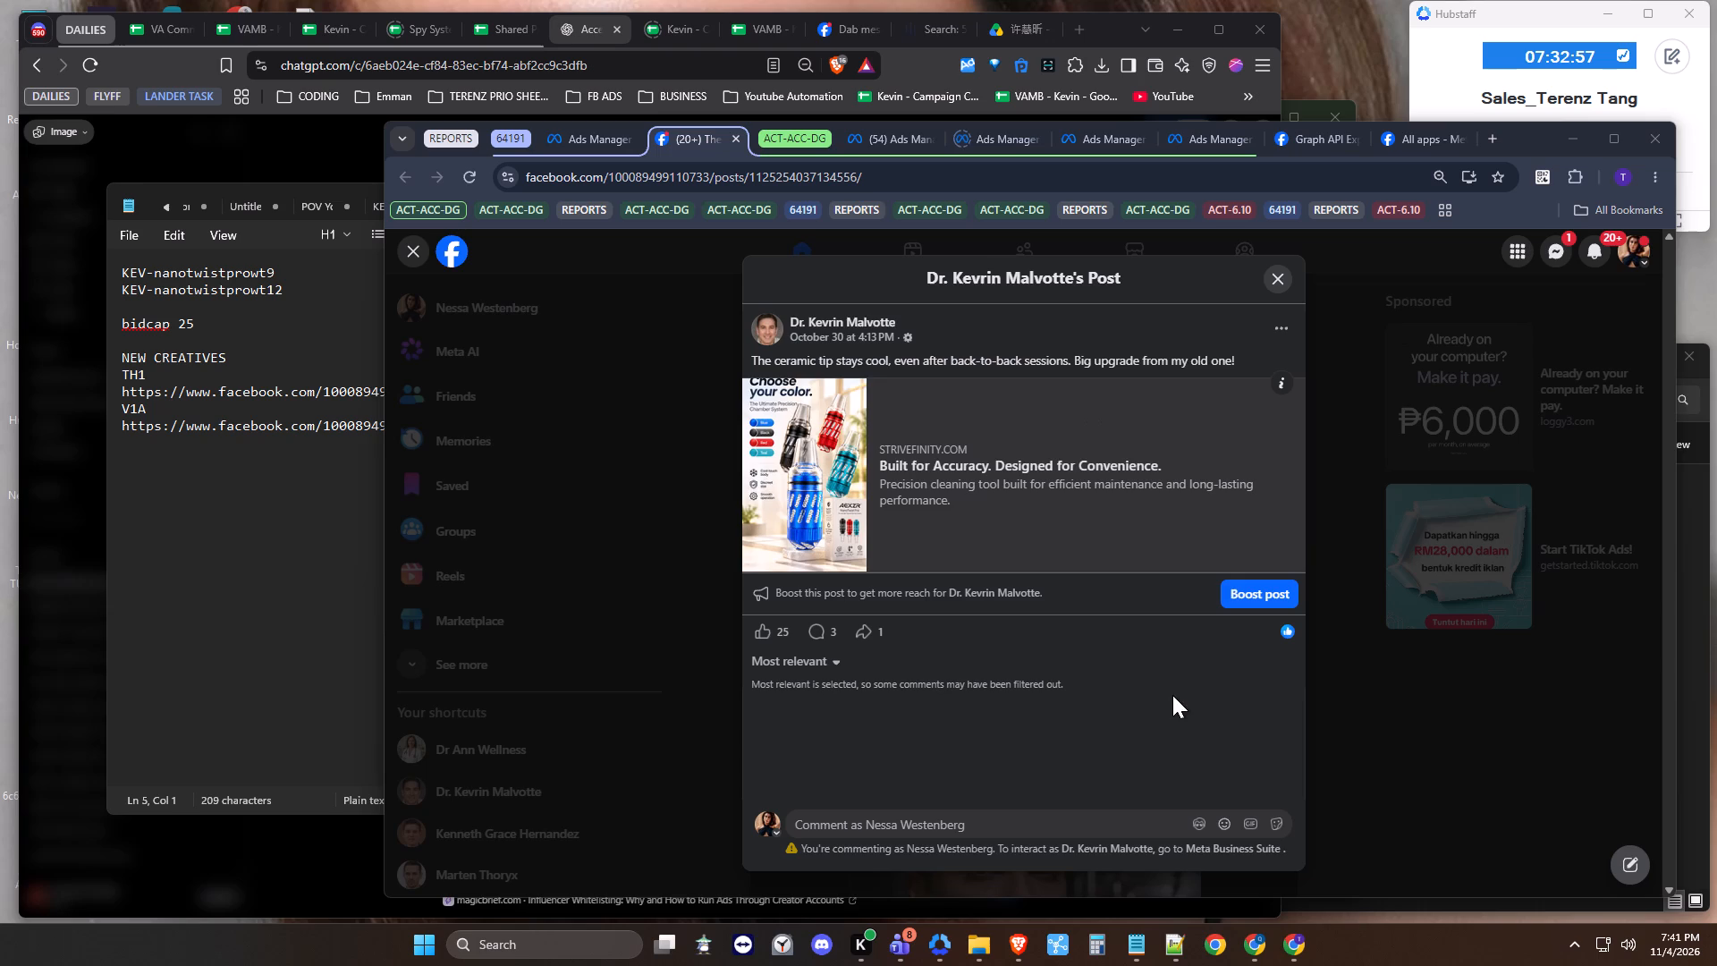
# Copy the post caption "The ceramic tip stays cool, even after back-to-back sessions. Big upgrade from my old one!" into Notepad, between bidcap 25 and NEW CREATIVES.
pyautogui.tripleClick(939, 357)
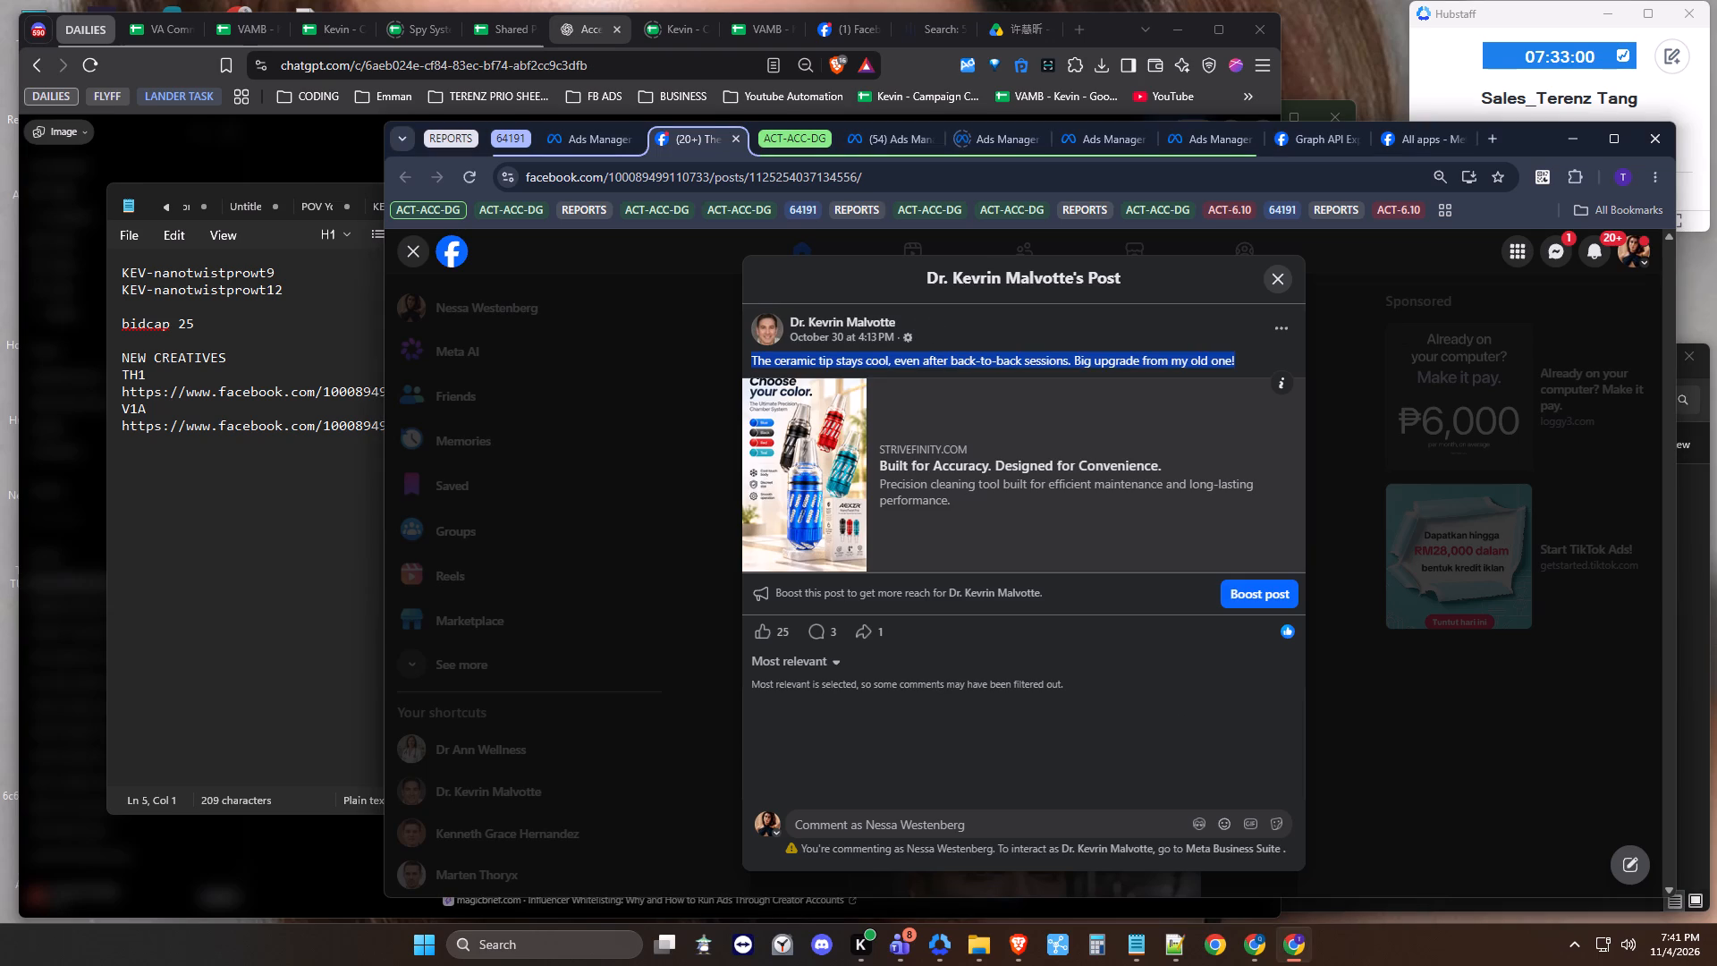
pyautogui.hotkey('ctrl', 'c')
pyautogui.click(280, 442)
pyautogui.click(438, 355)
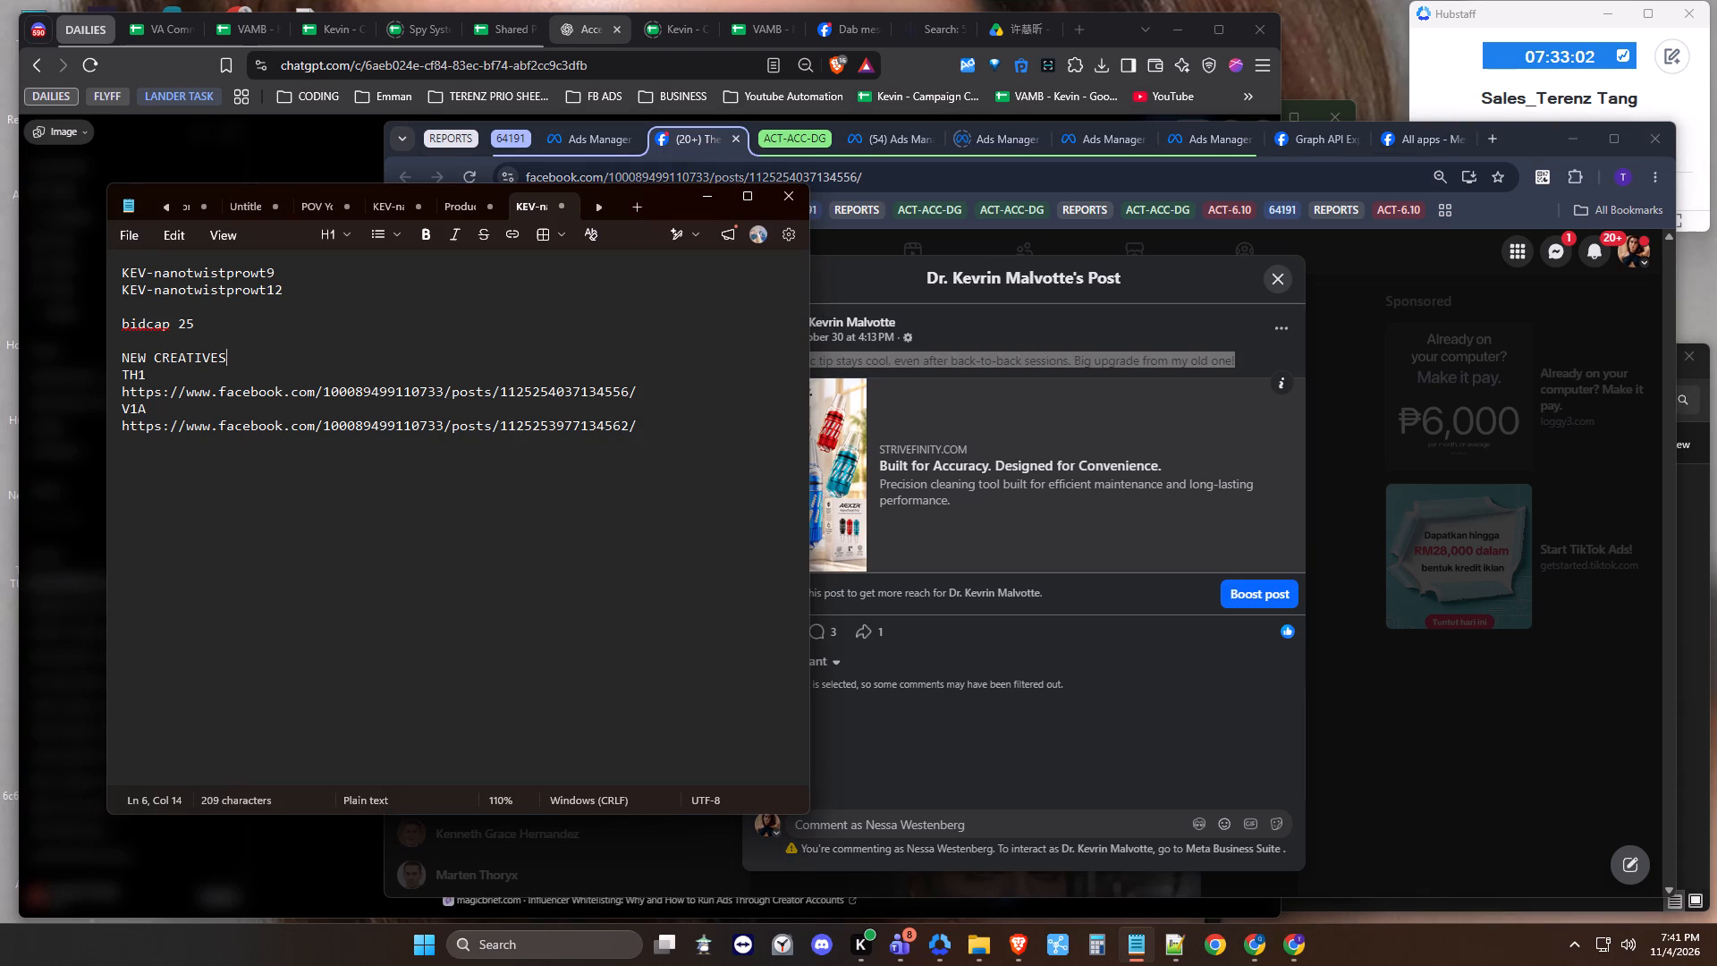
pyautogui.click(422, 348)
pyautogui.press('Return')
pyautogui.press('Return')
pyautogui.hotkey('ctrl', 'v')
pyautogui.press('Return')
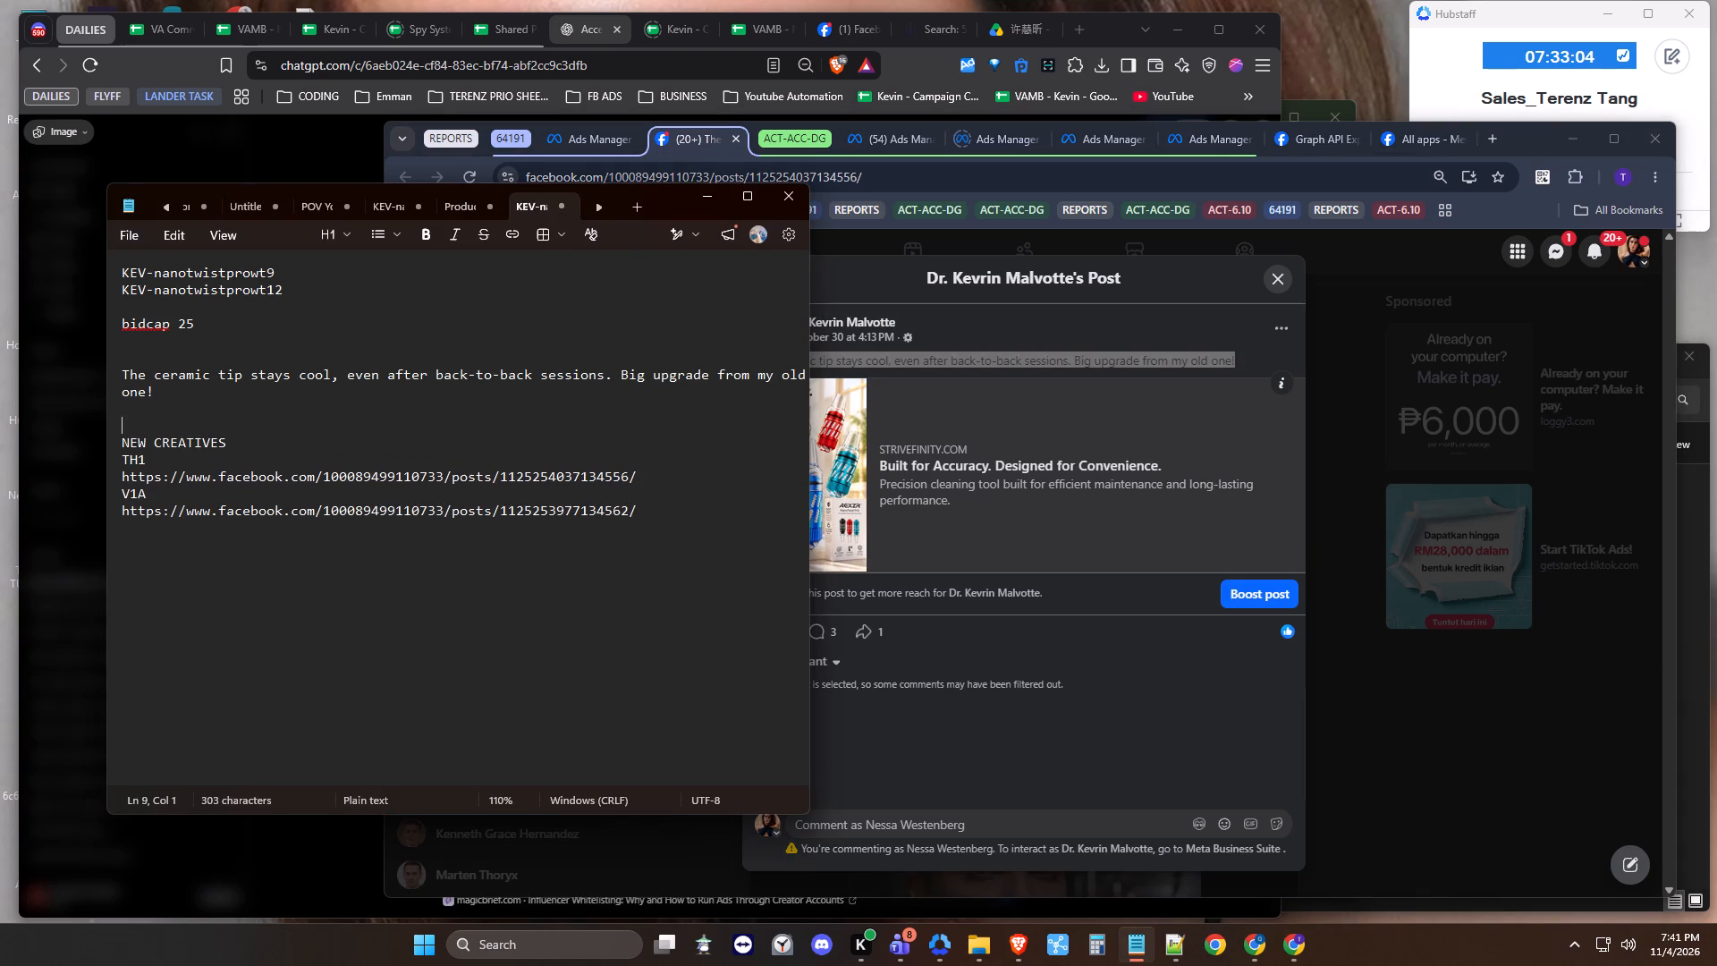
# In Chrome, close the Facebook post page and dismiss the th1 ad preview in Ads Manager.
pyautogui.click(700, 132)
pyautogui.click(734, 134)
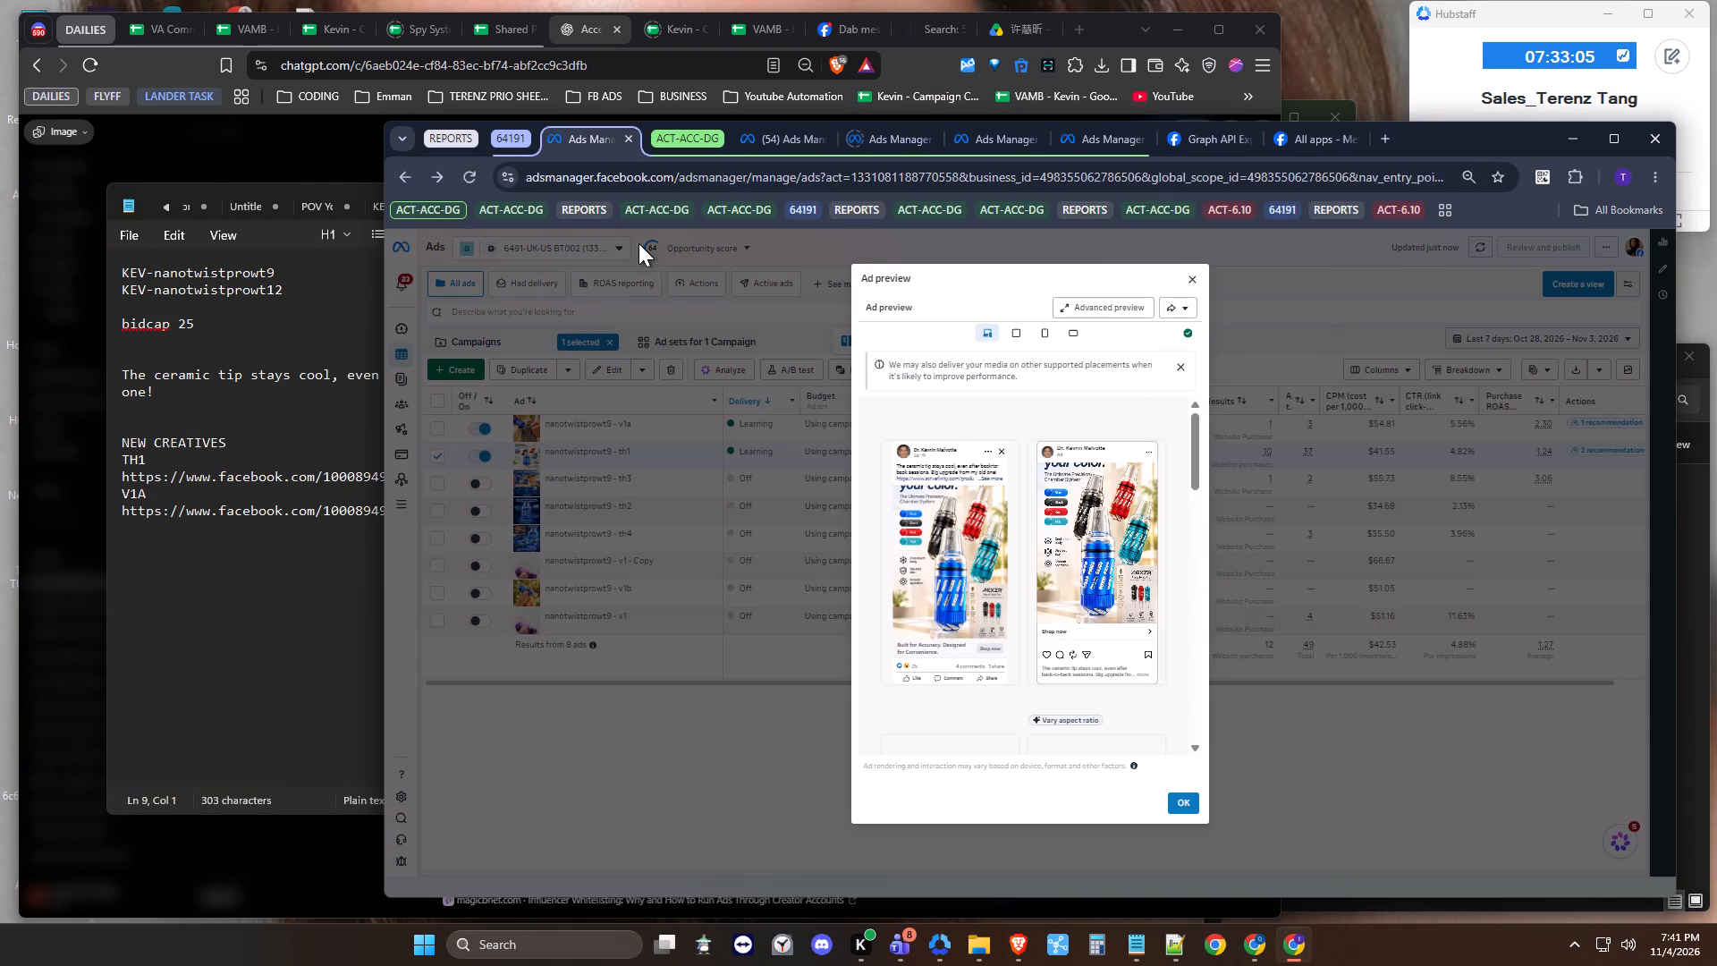
pyautogui.click(622, 852)
# Make nanotwistprowt9 - v1a the only selected ad in the list and open its preview.
pyautogui.click(434, 425)
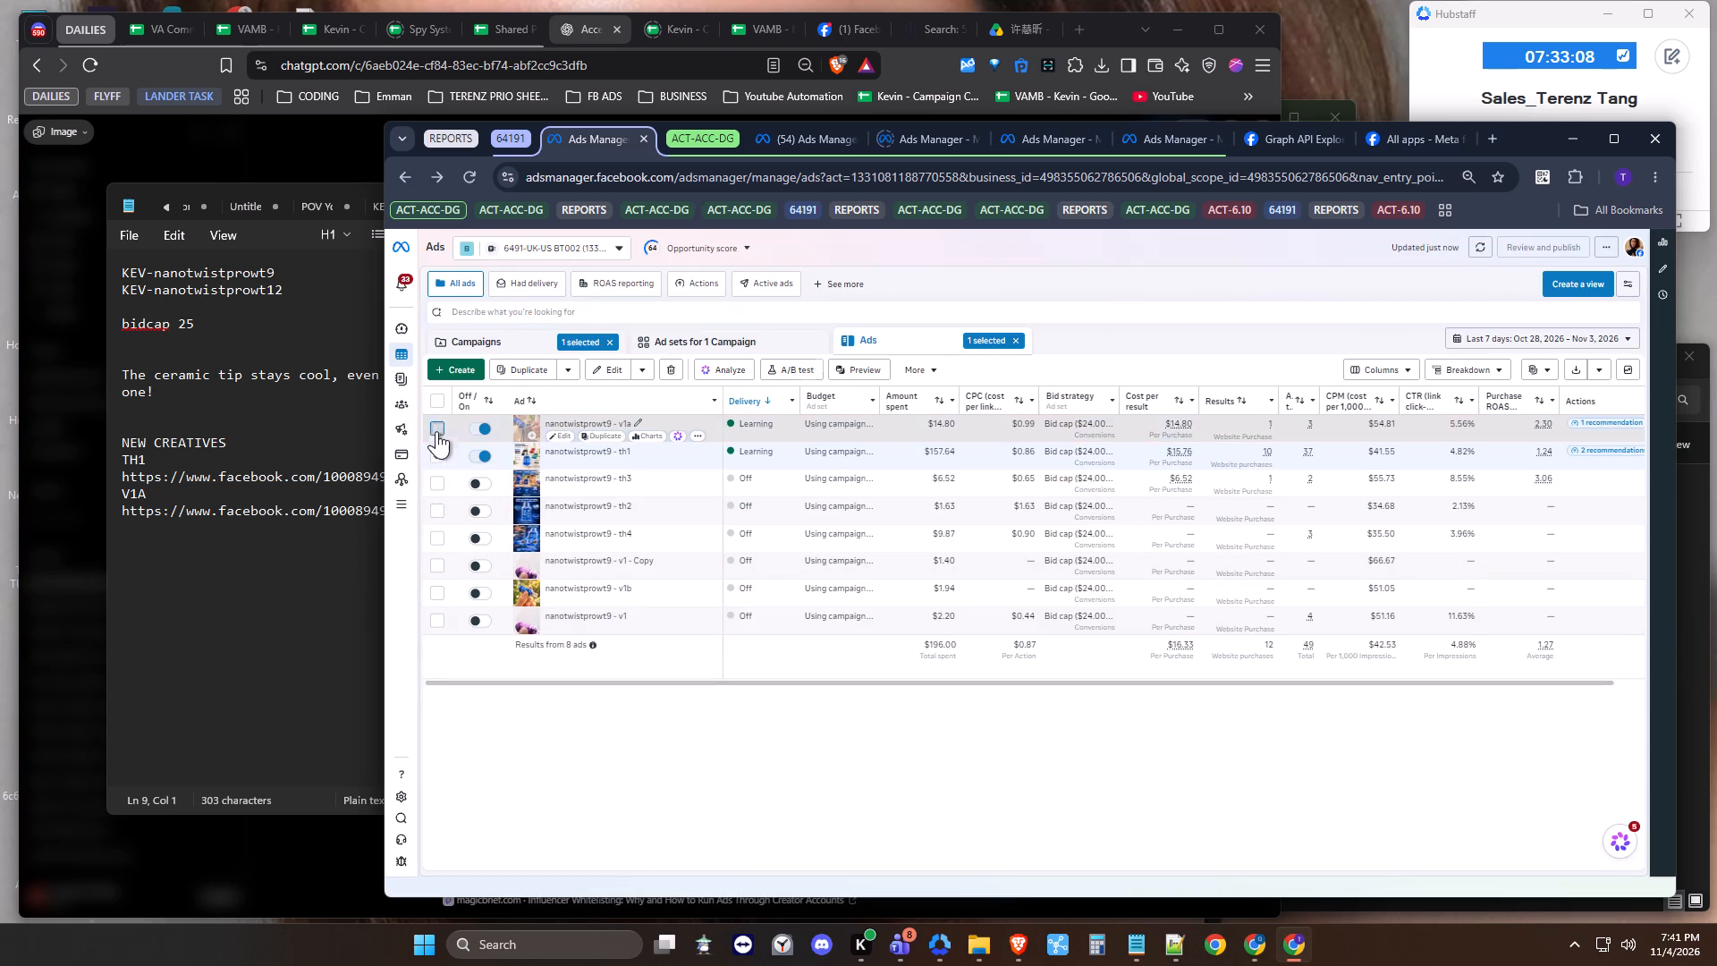
pyautogui.click(440, 449)
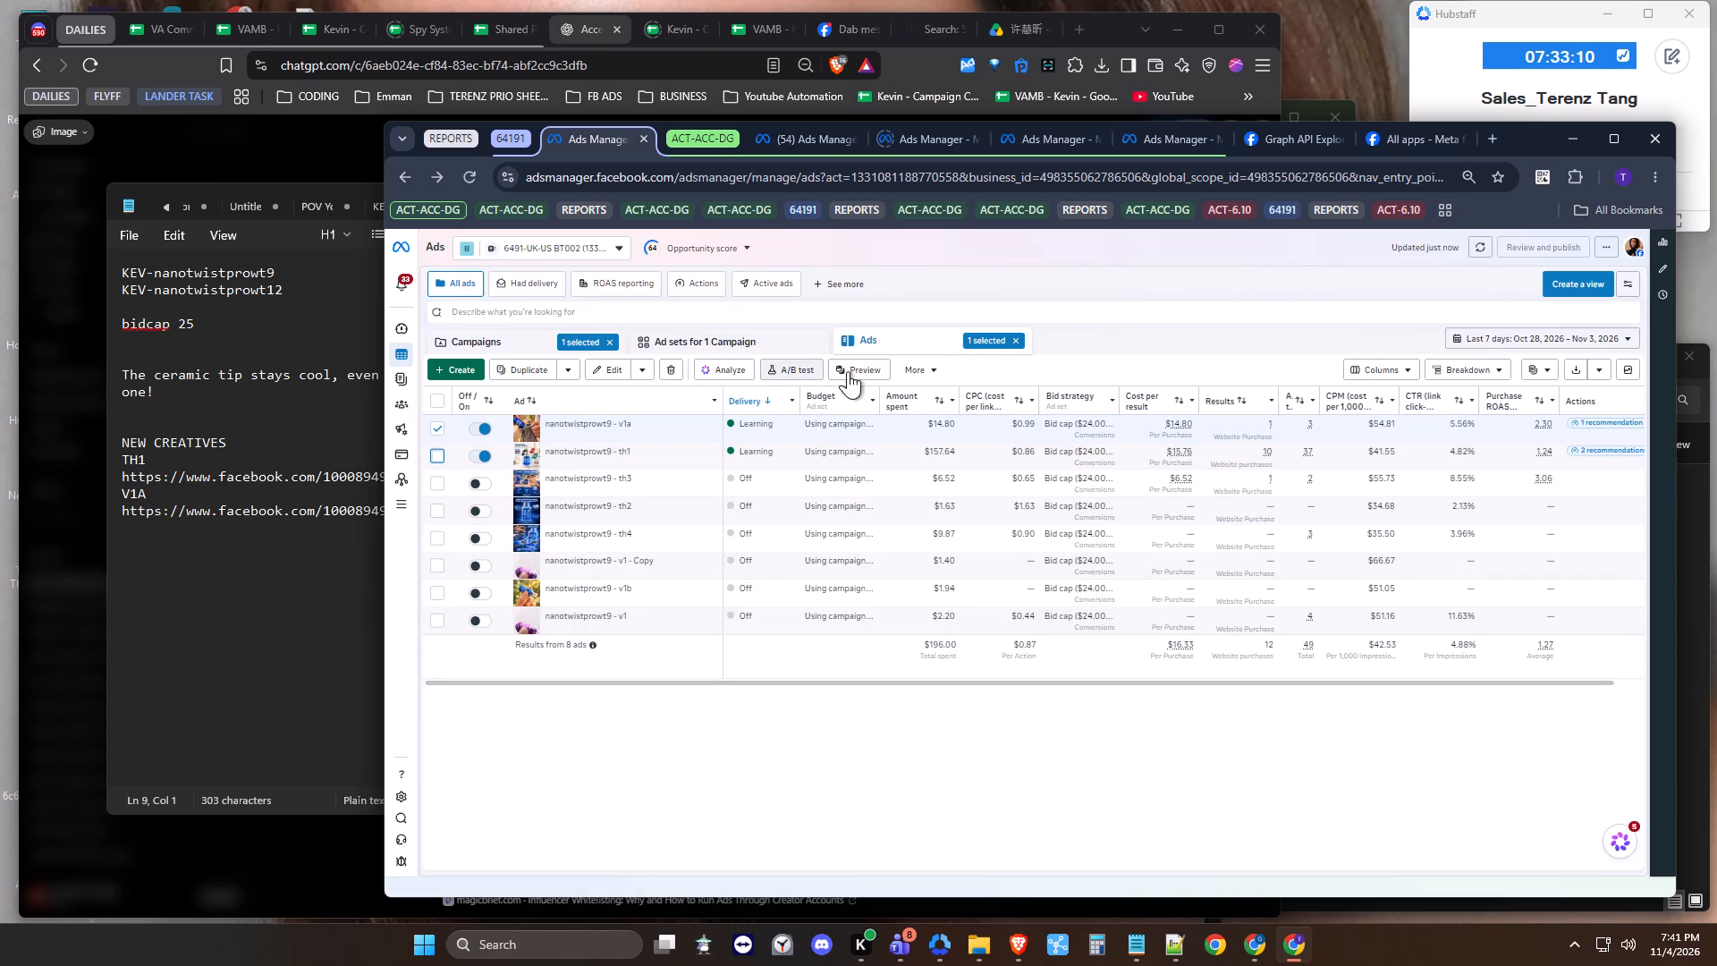
pyautogui.click(871, 368)
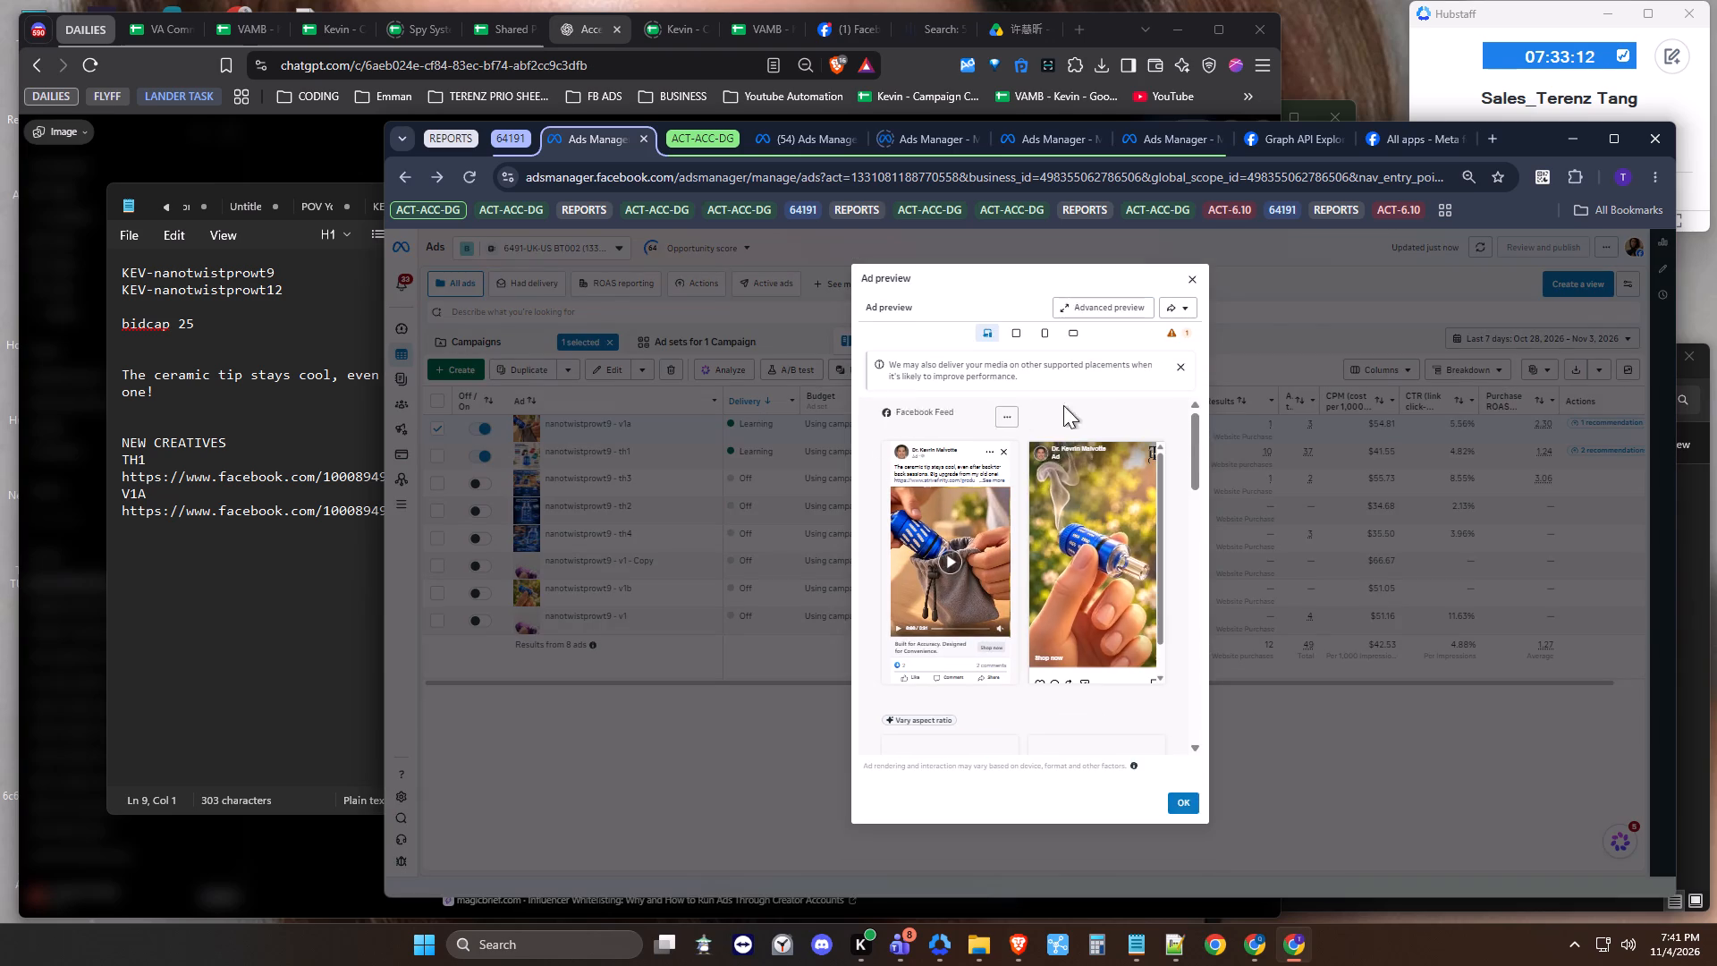
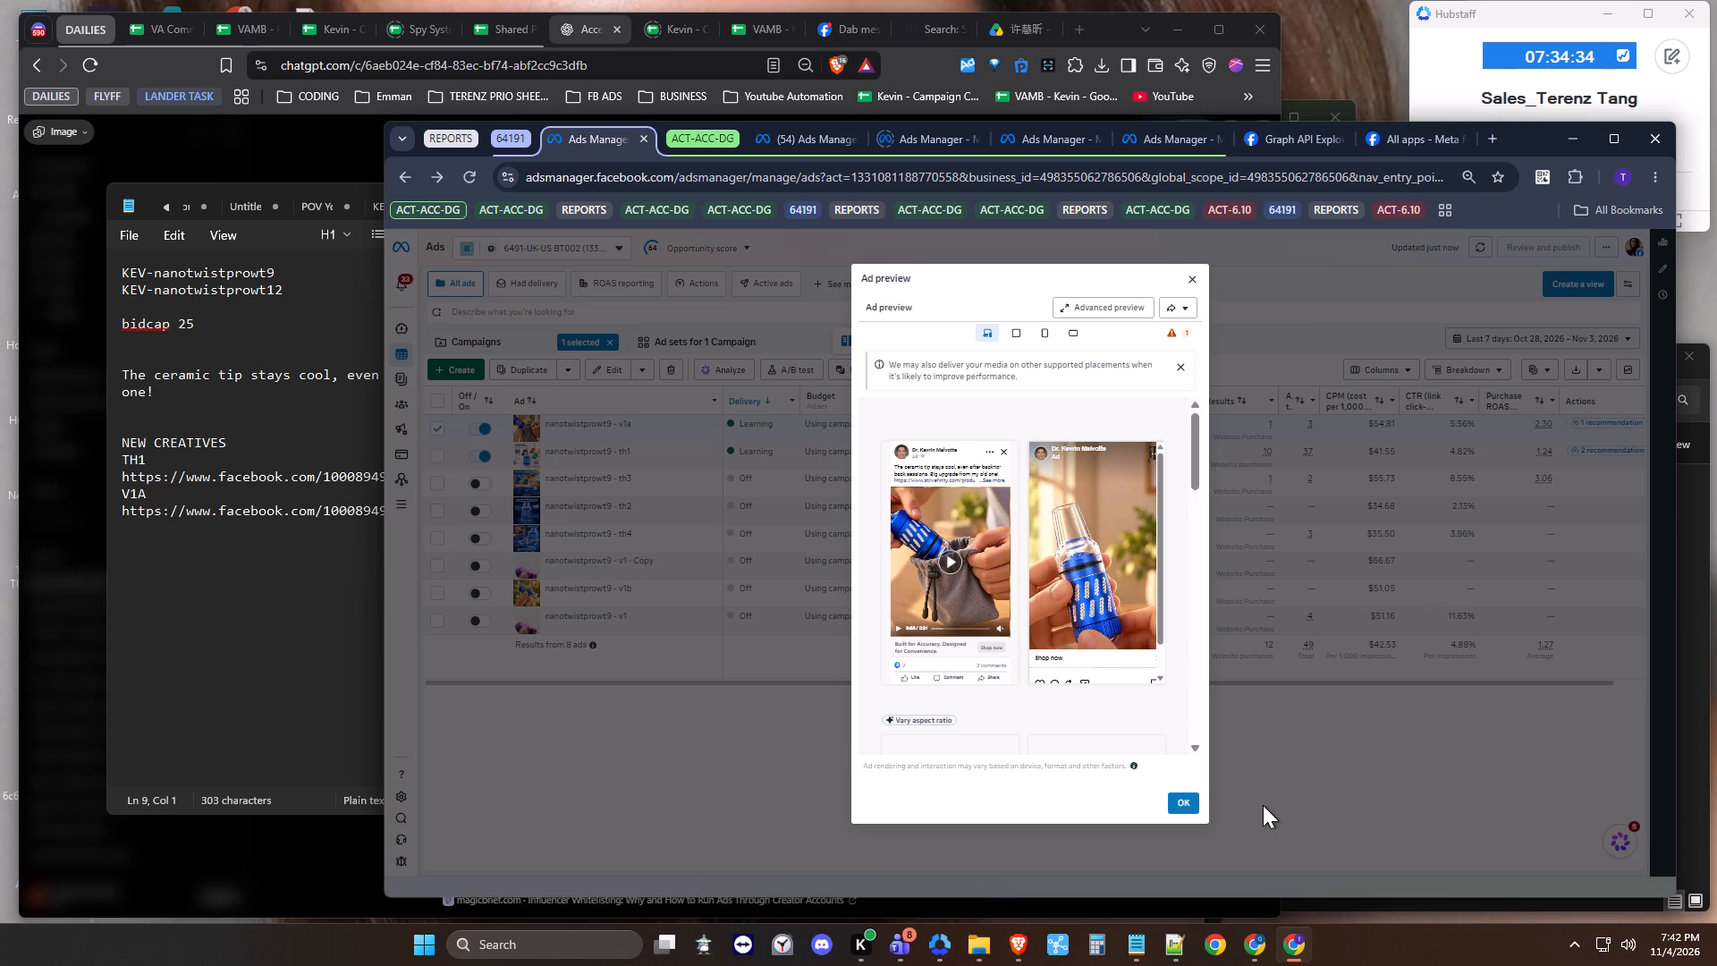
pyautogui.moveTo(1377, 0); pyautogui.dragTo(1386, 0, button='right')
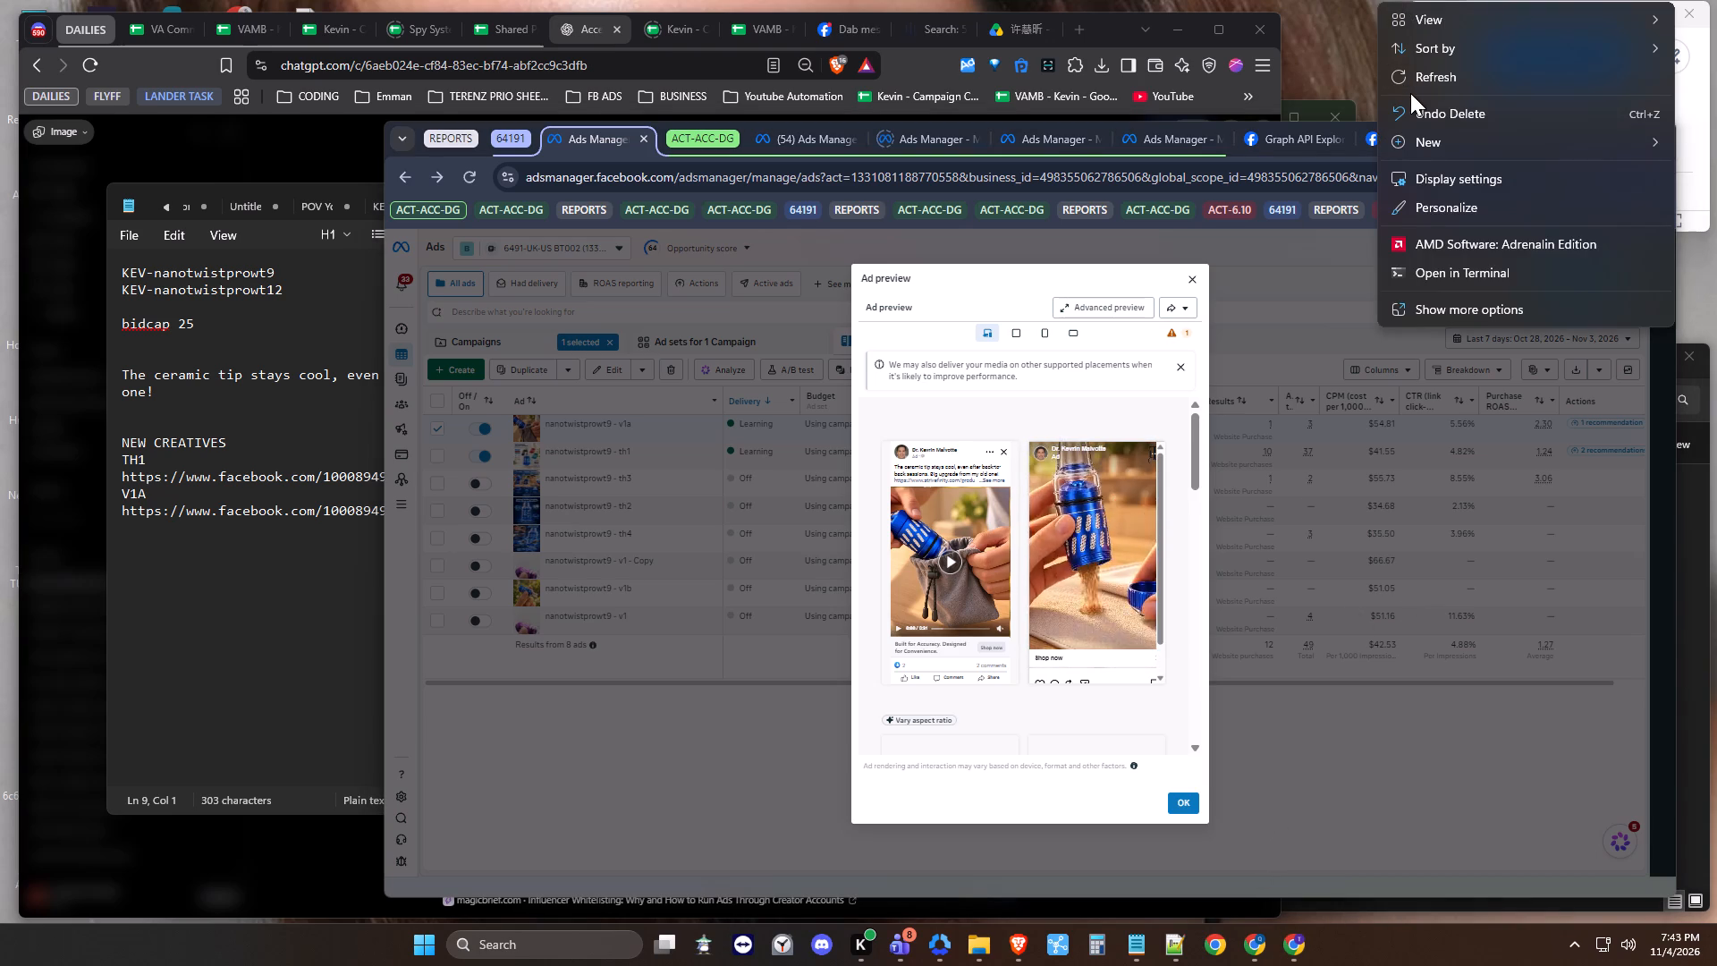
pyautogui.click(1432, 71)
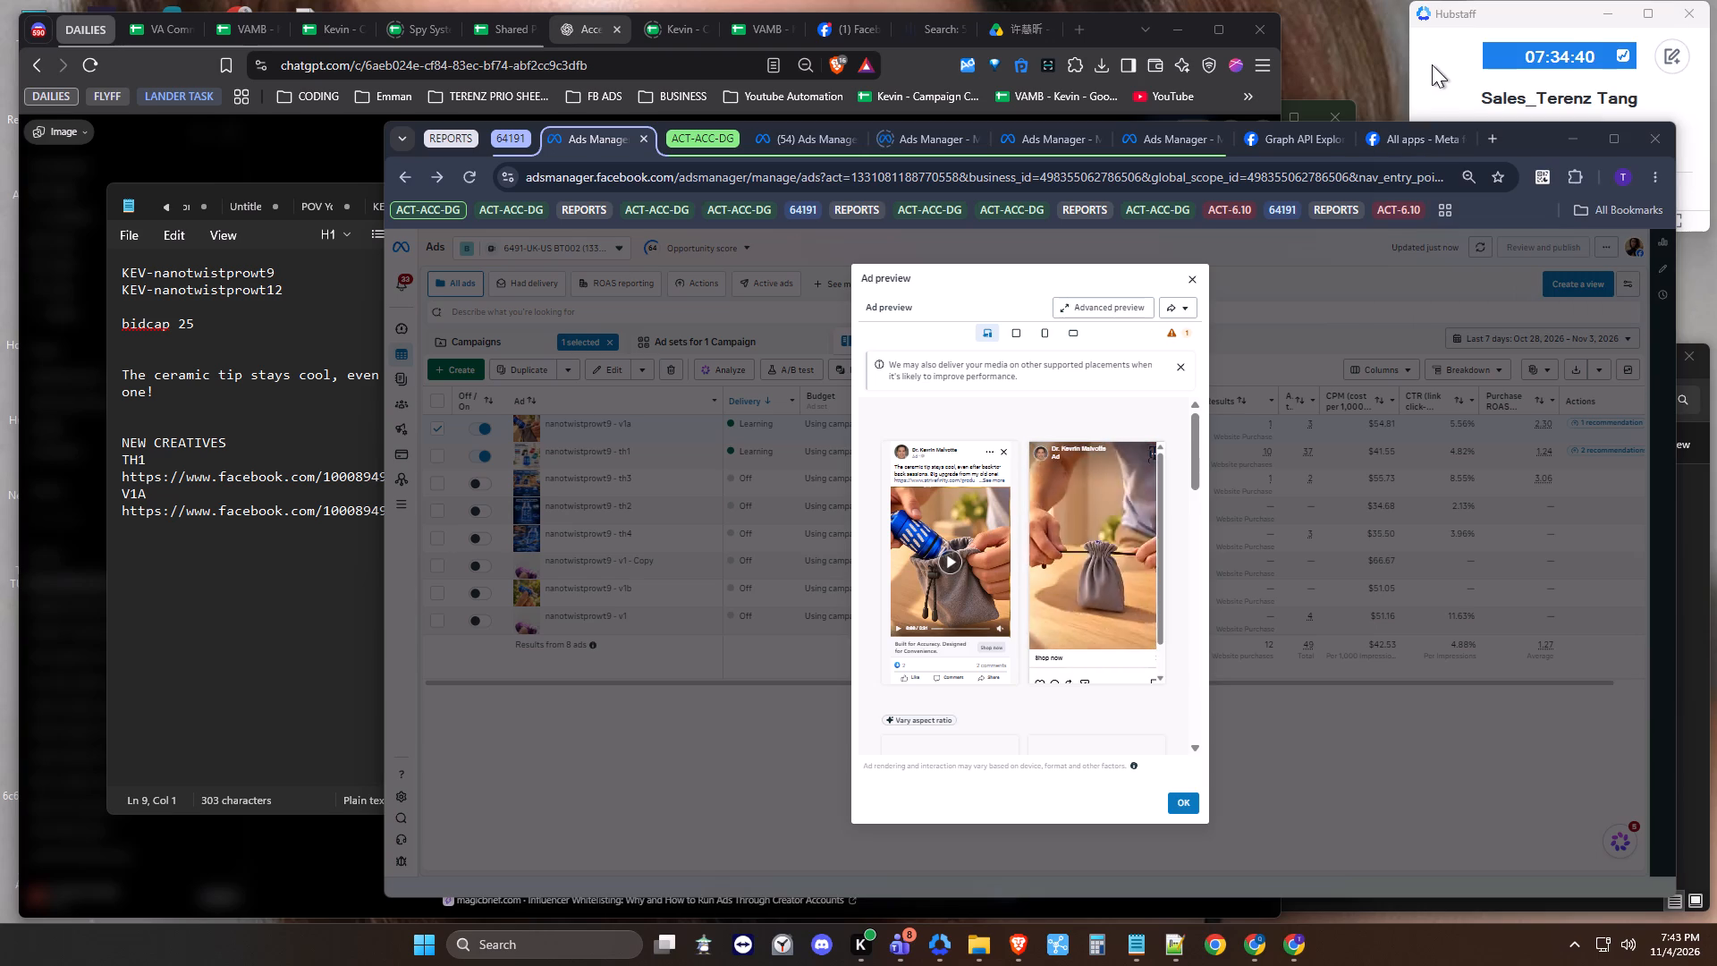
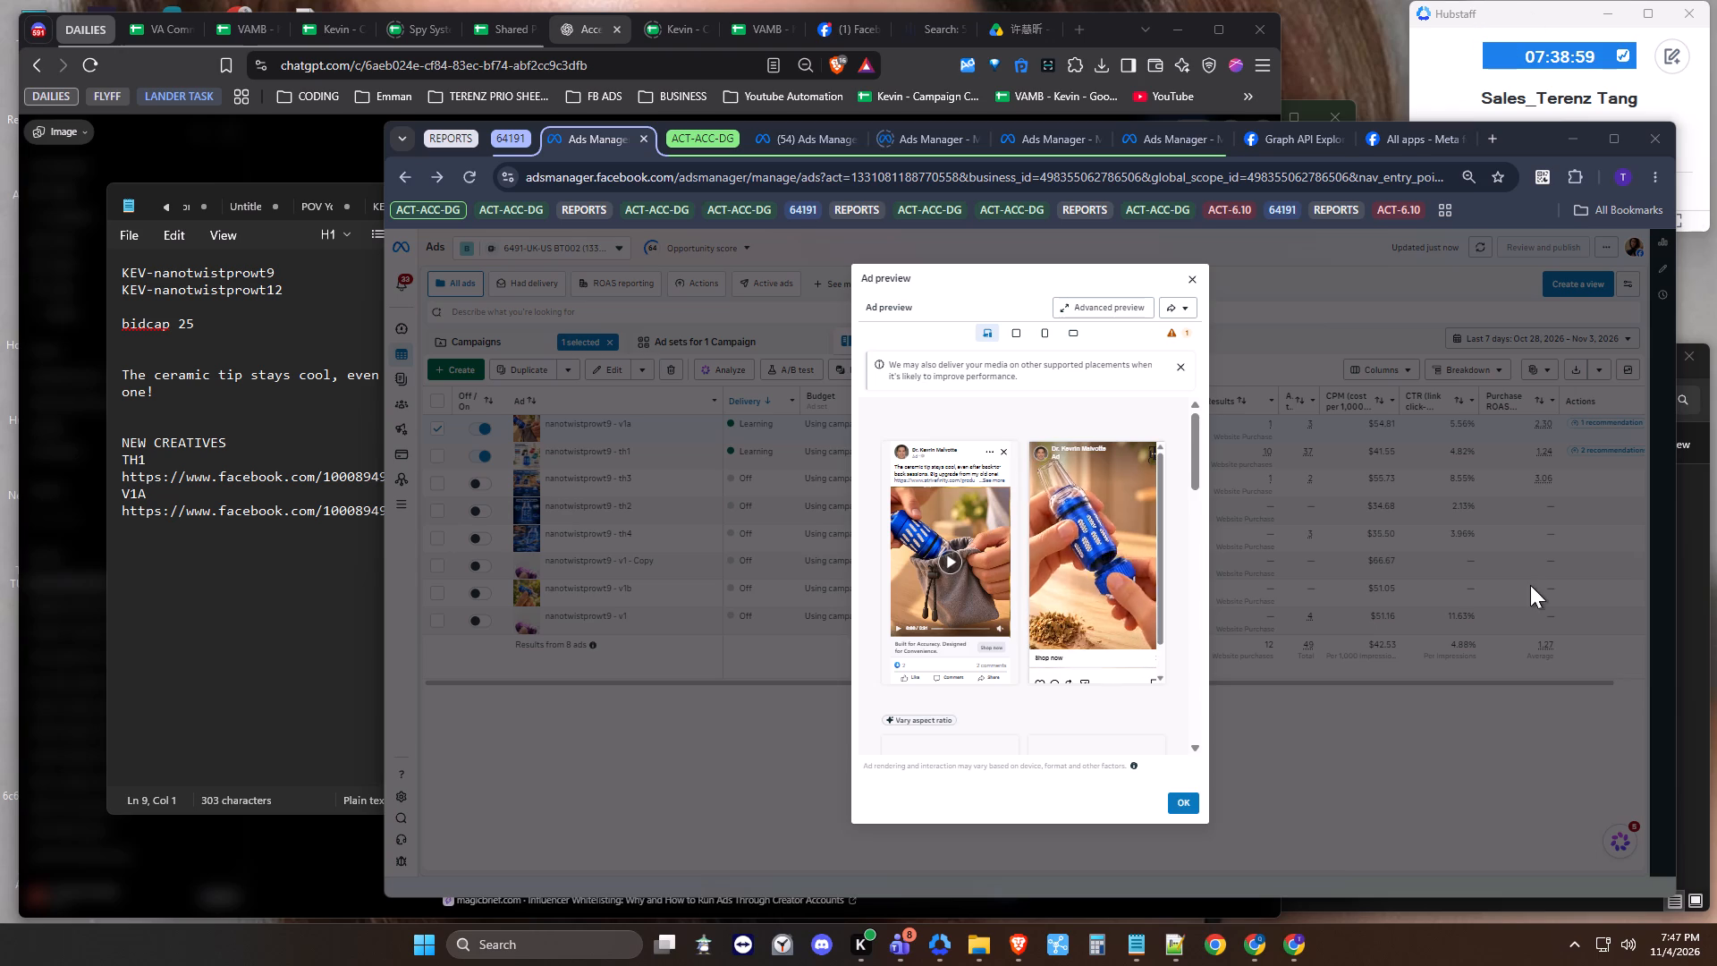
# Open the previewed ad's Facebook post with comments and examine its caption, headline and description.
pyautogui.click(994, 478)
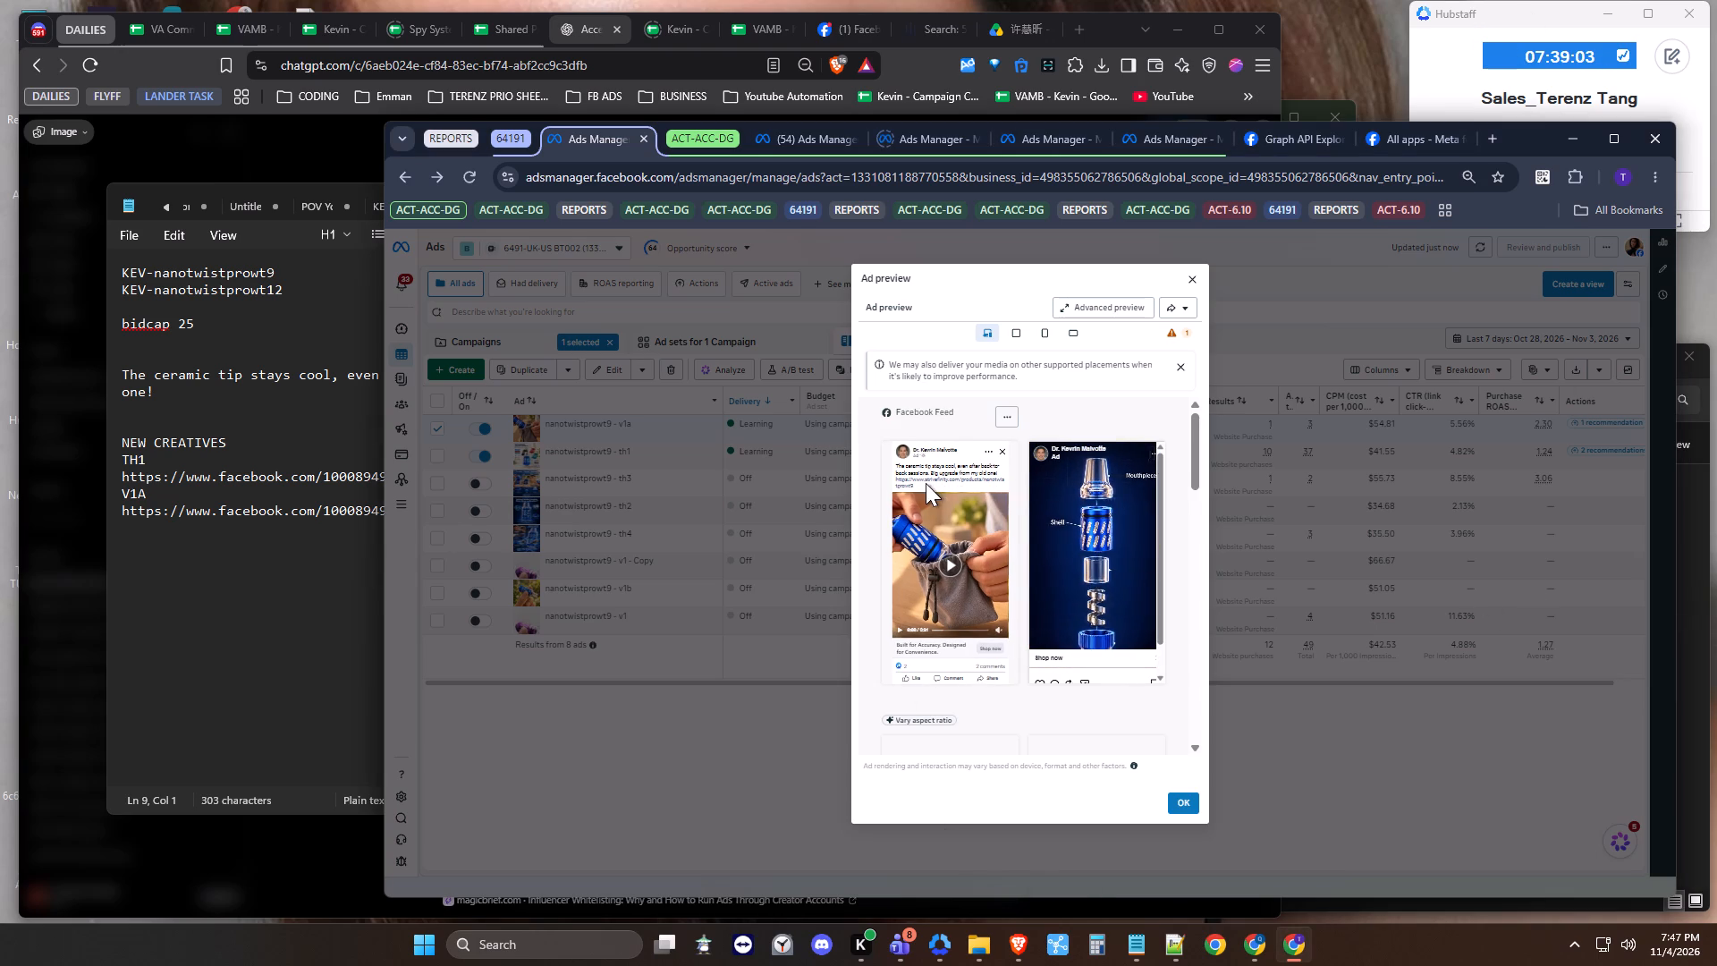
pyautogui.click(1187, 310)
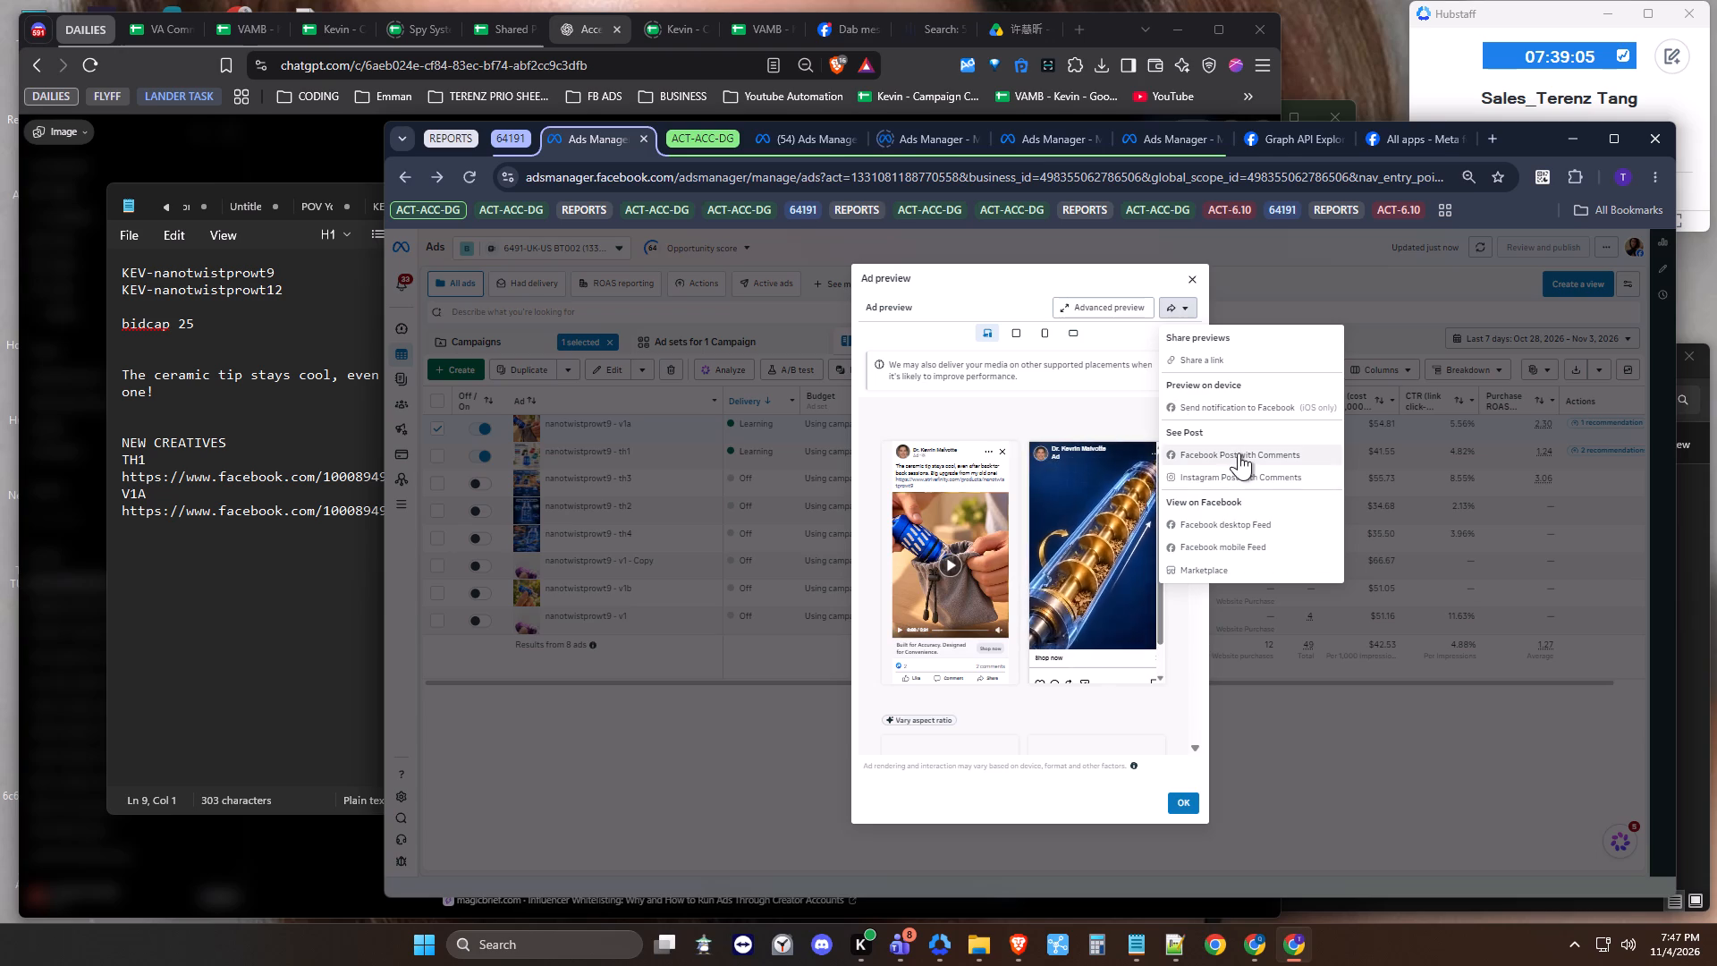
pyautogui.click(1239, 453)
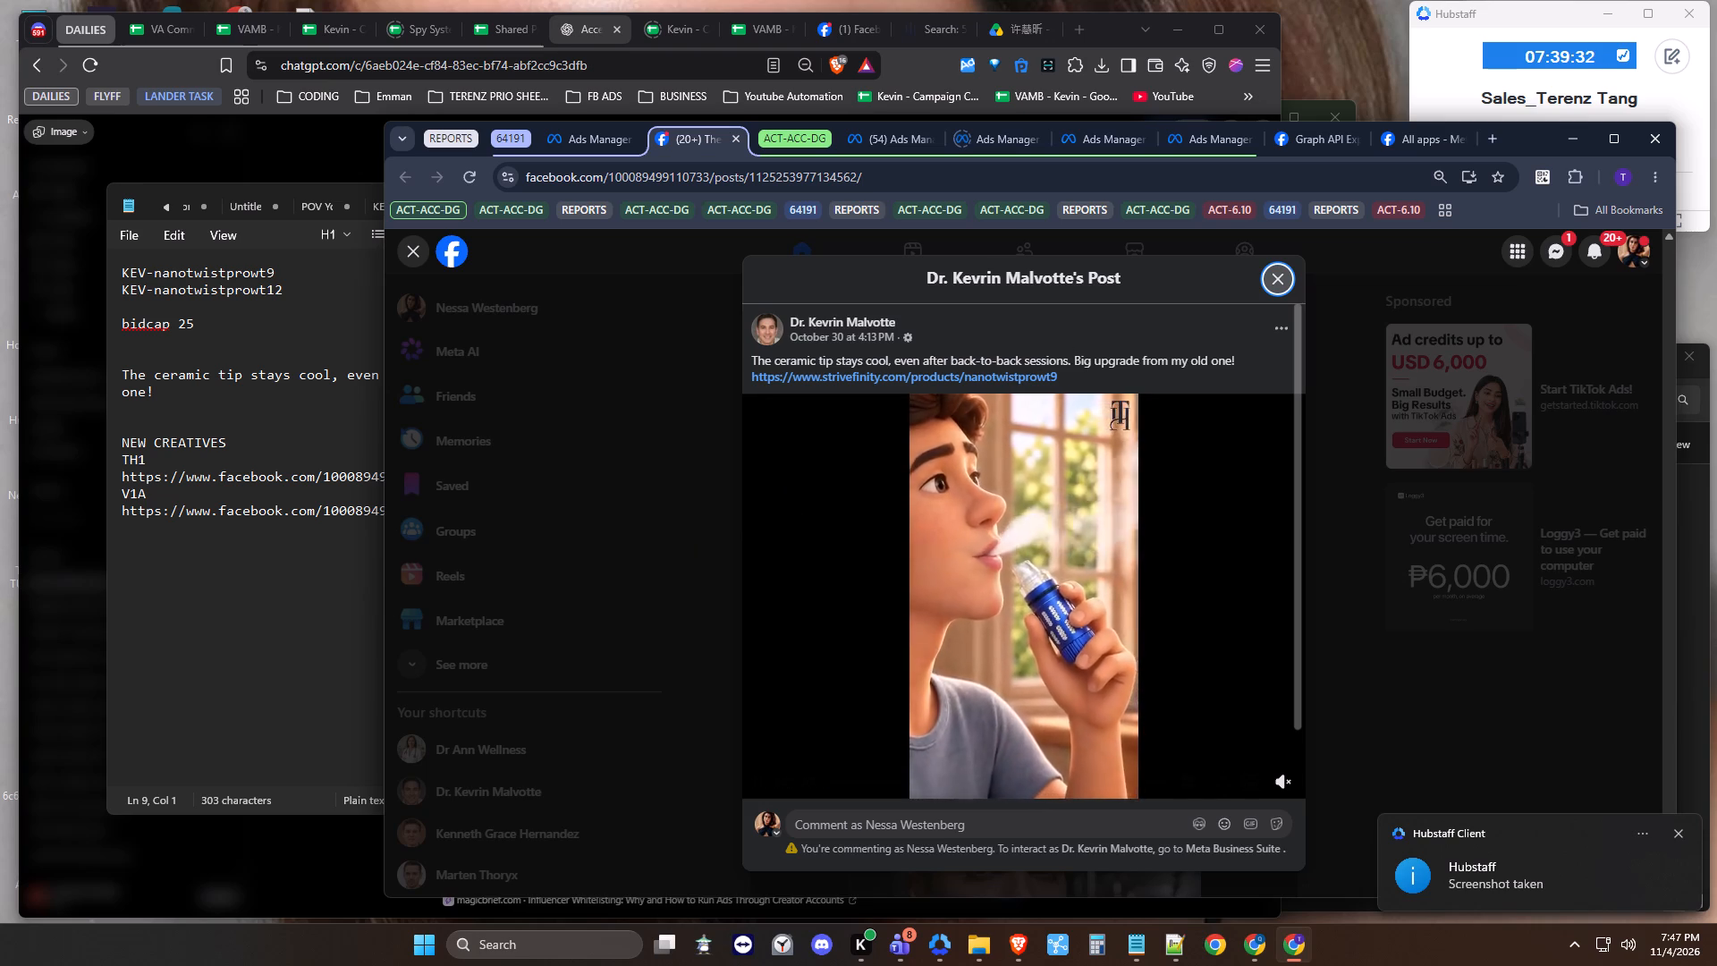
pyautogui.scroll(-1, 970, 490)
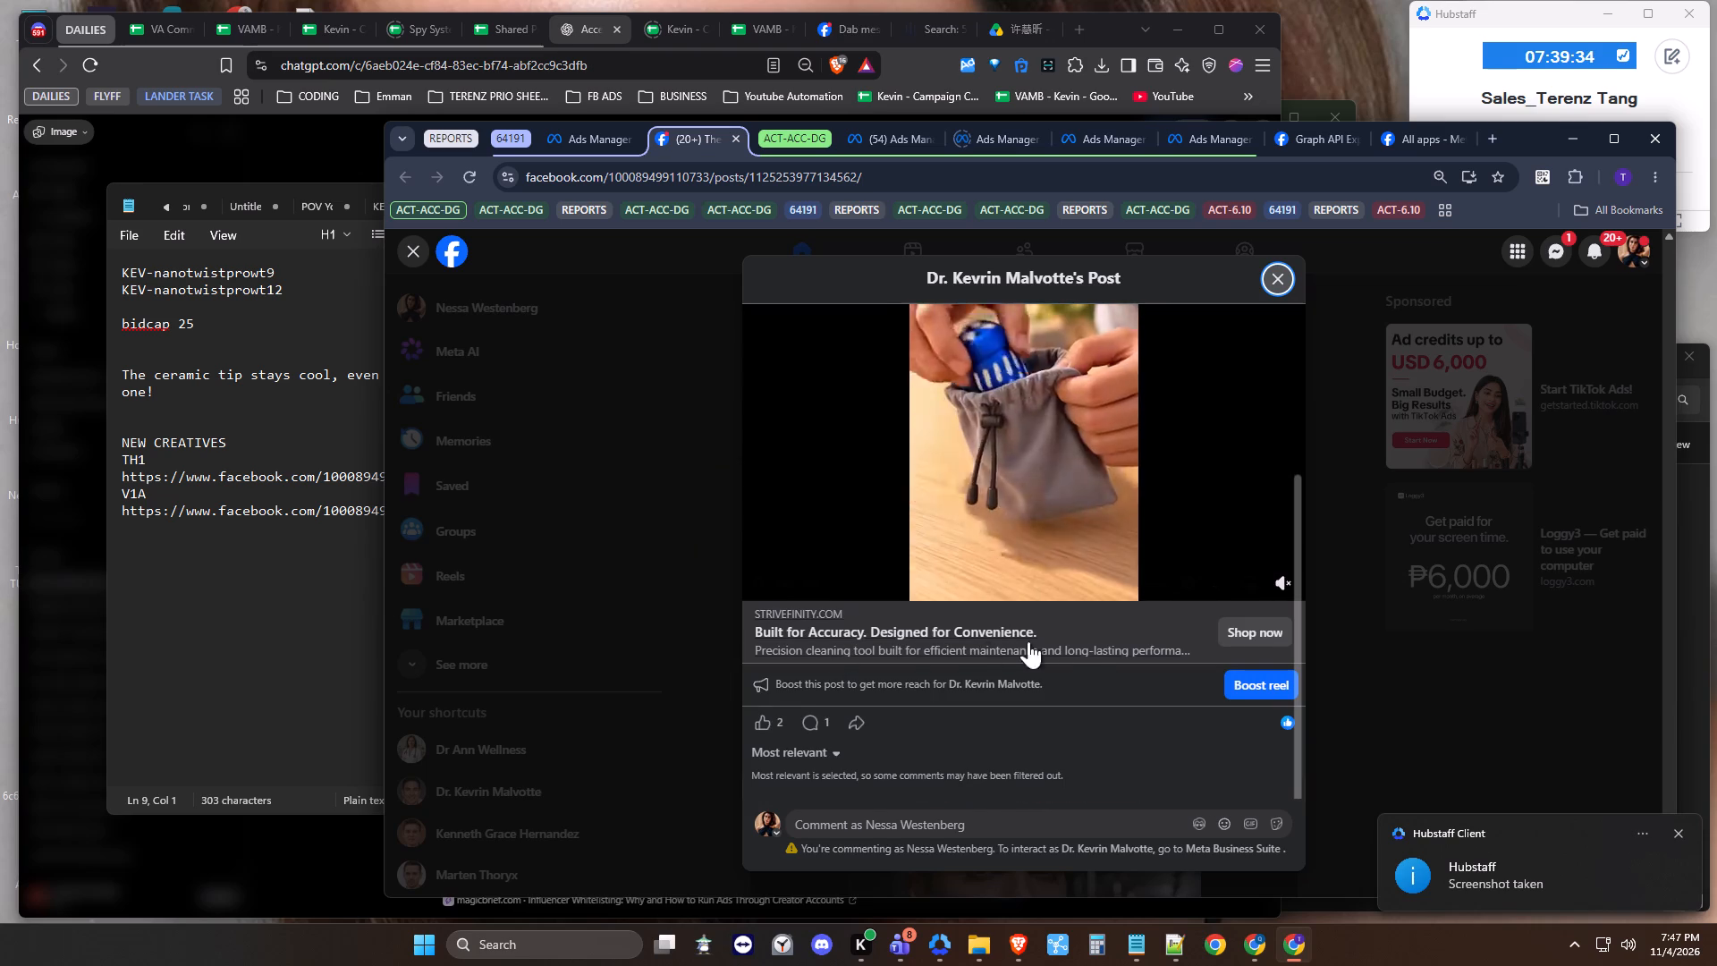
pyautogui.moveTo(1059, 637); pyautogui.dragTo(778, 713)
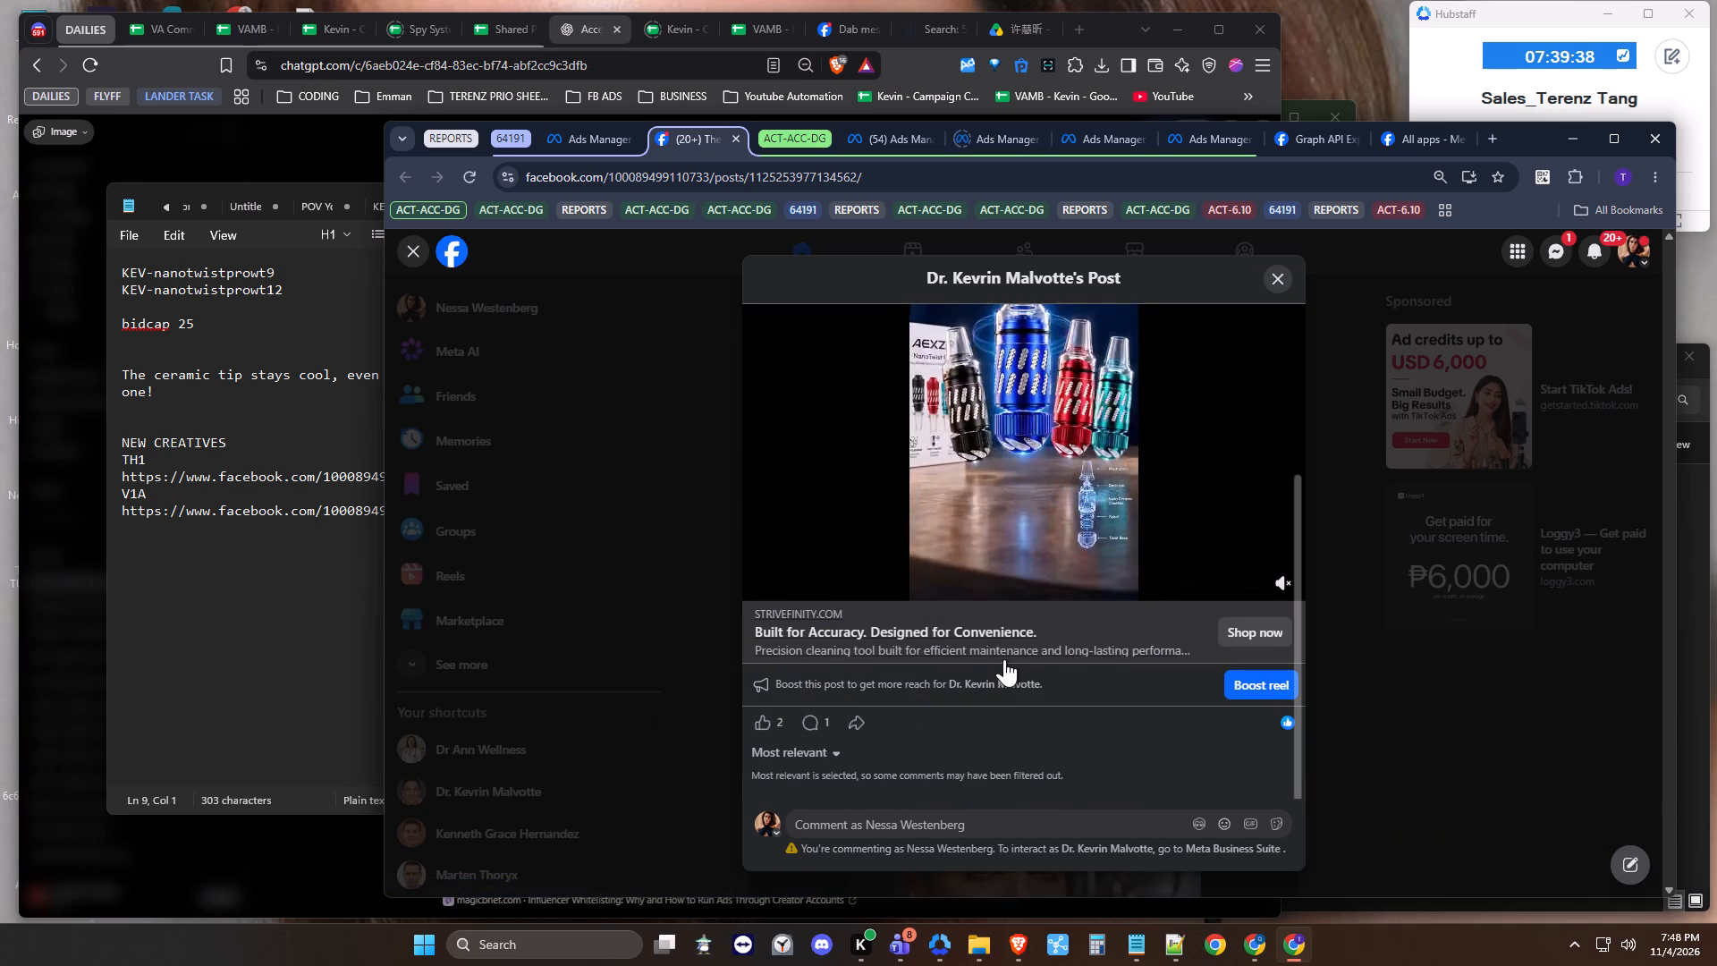
pyautogui.scroll(2, 1011, 644)
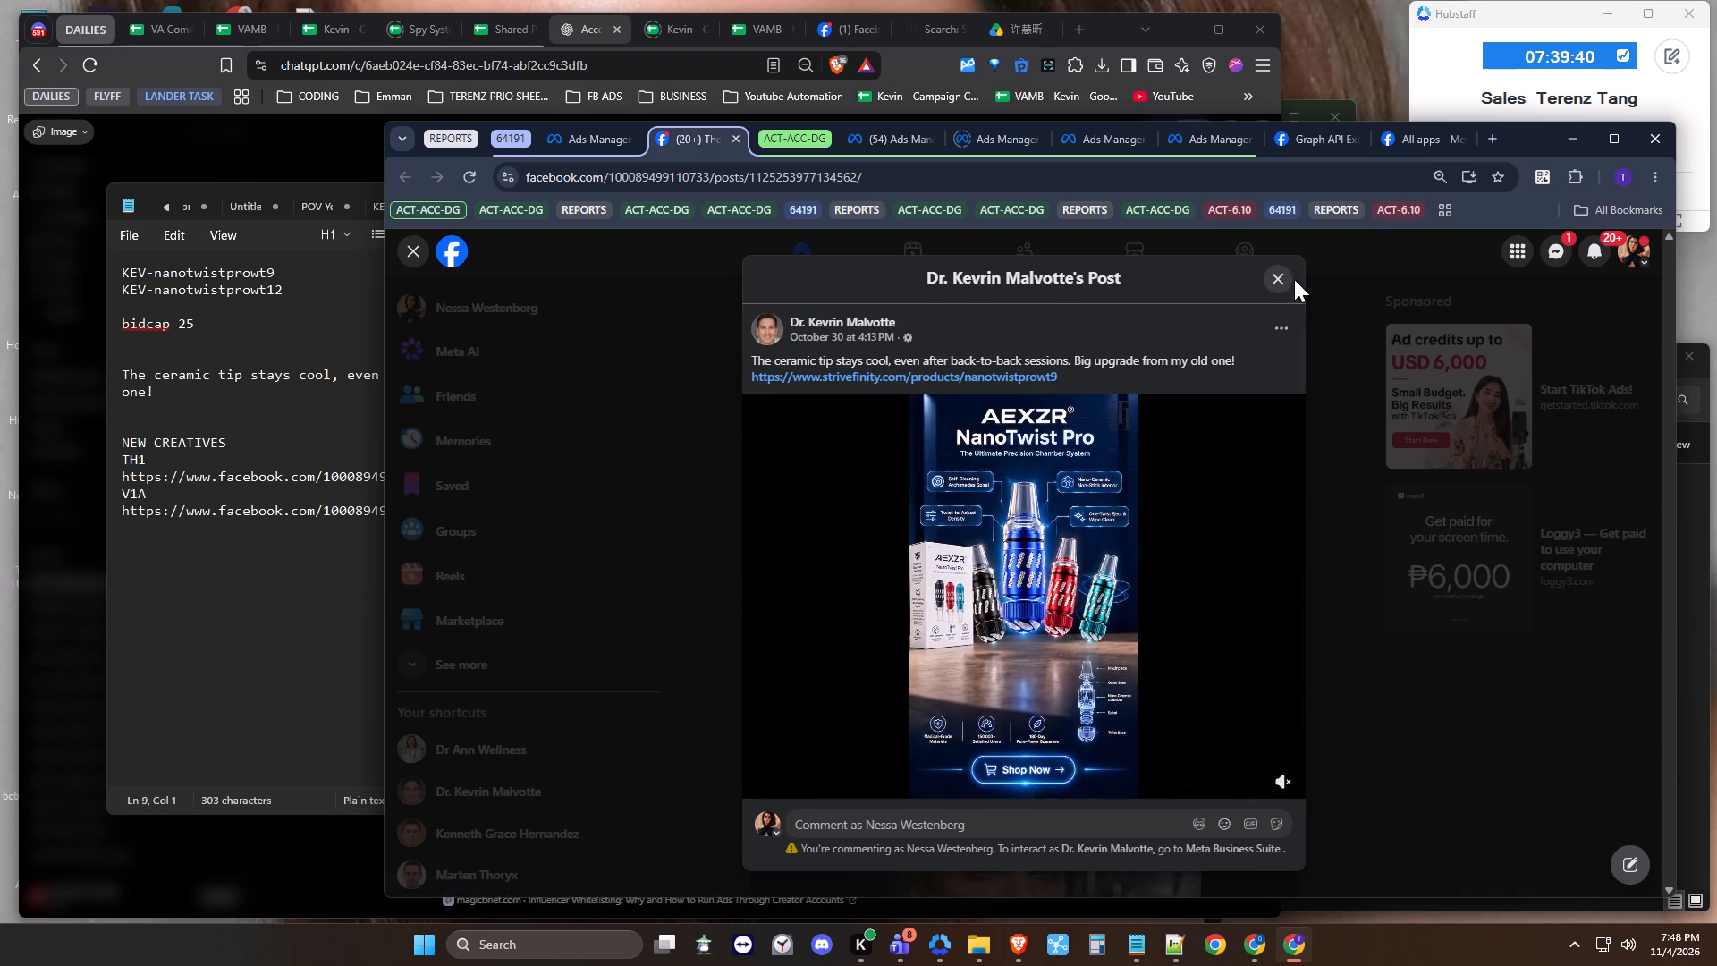
pyautogui.scroll(-2, 1171, 457)
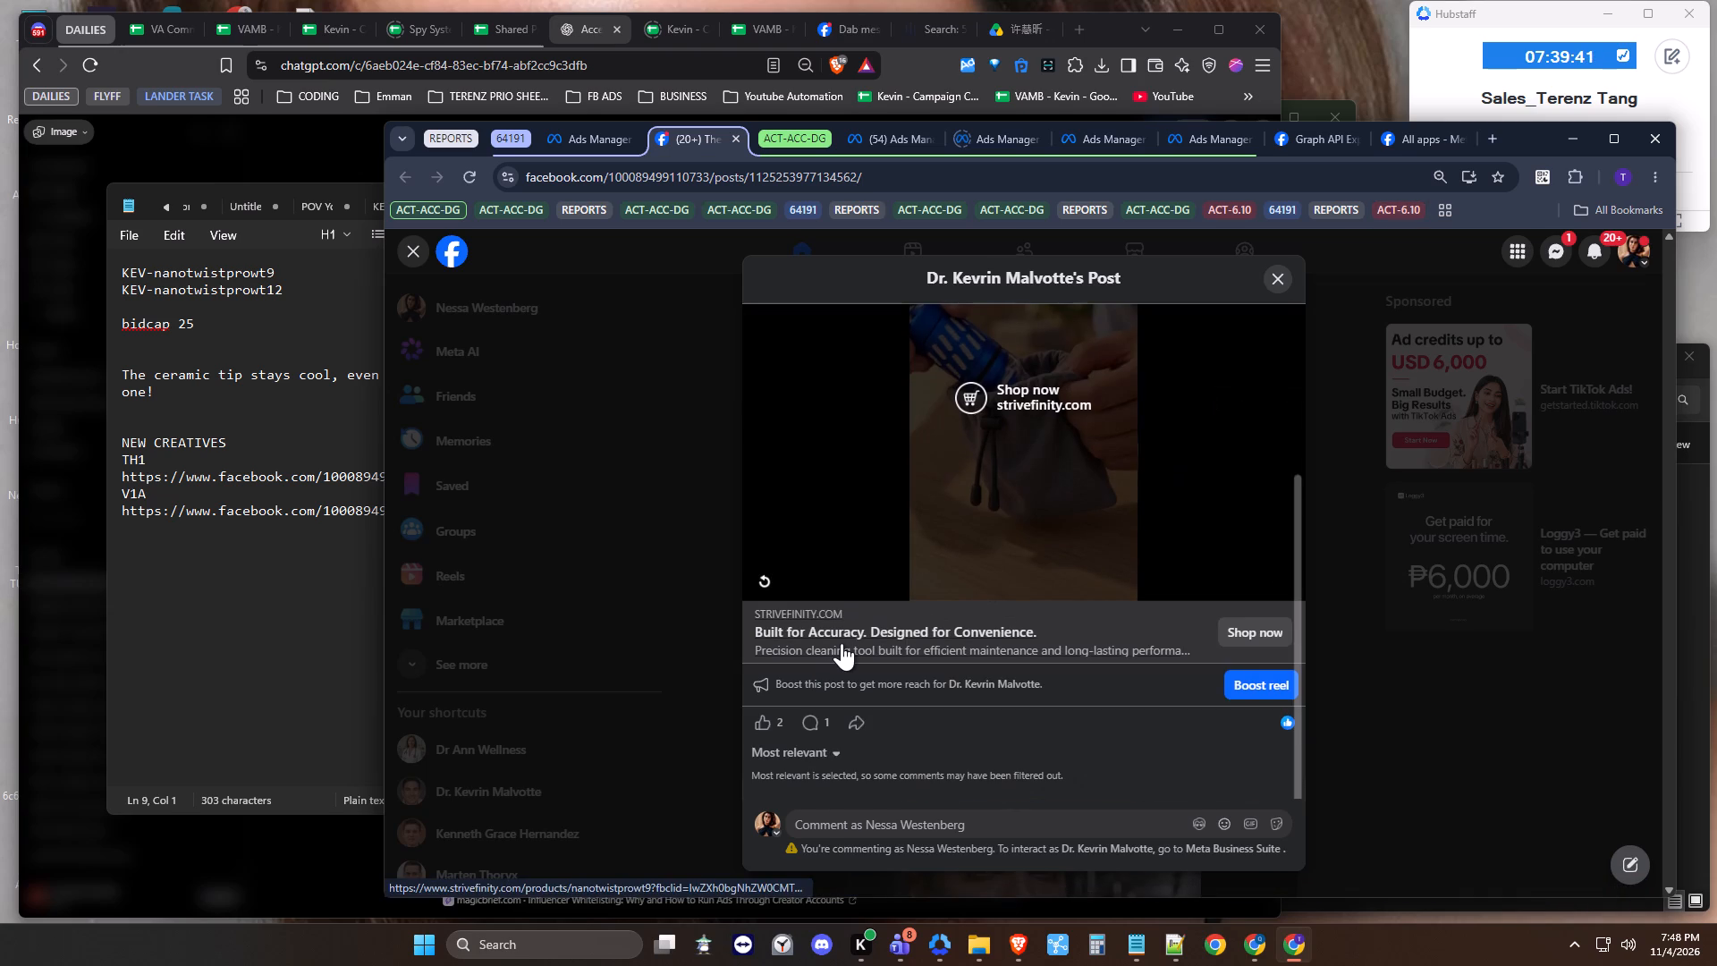
# Open the product page linked from the post's headline, look it over and close it.
pyautogui.click(842, 643)
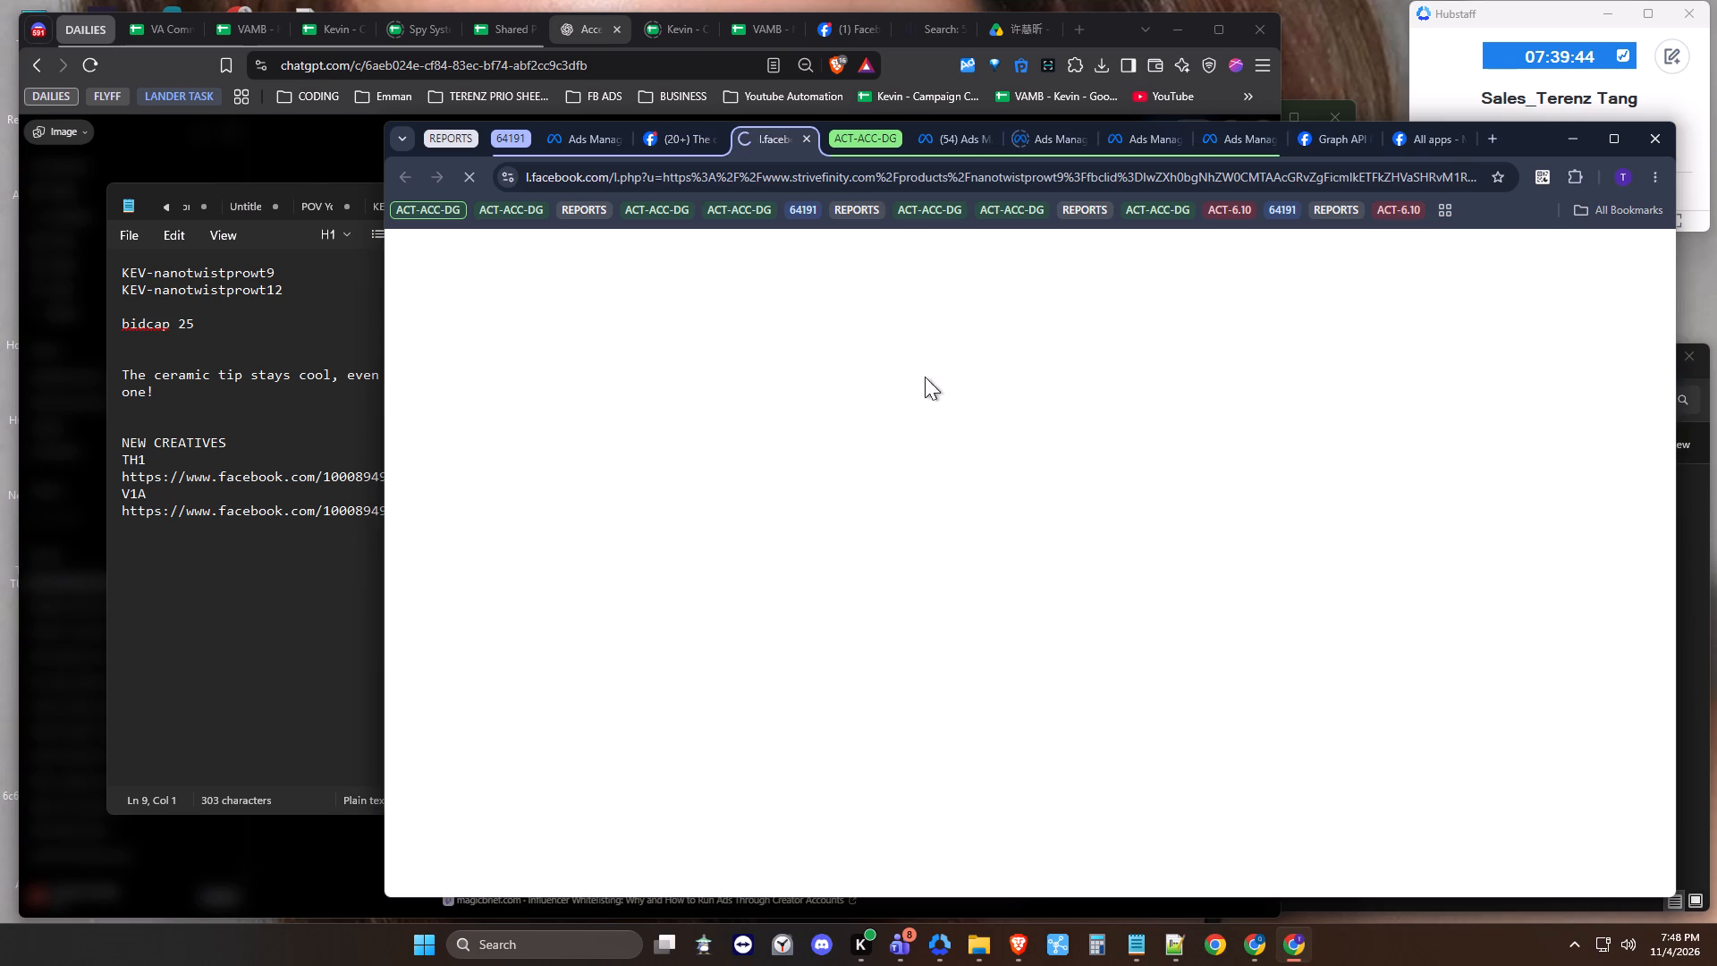
pyautogui.scroll(-2, 1112, 570)
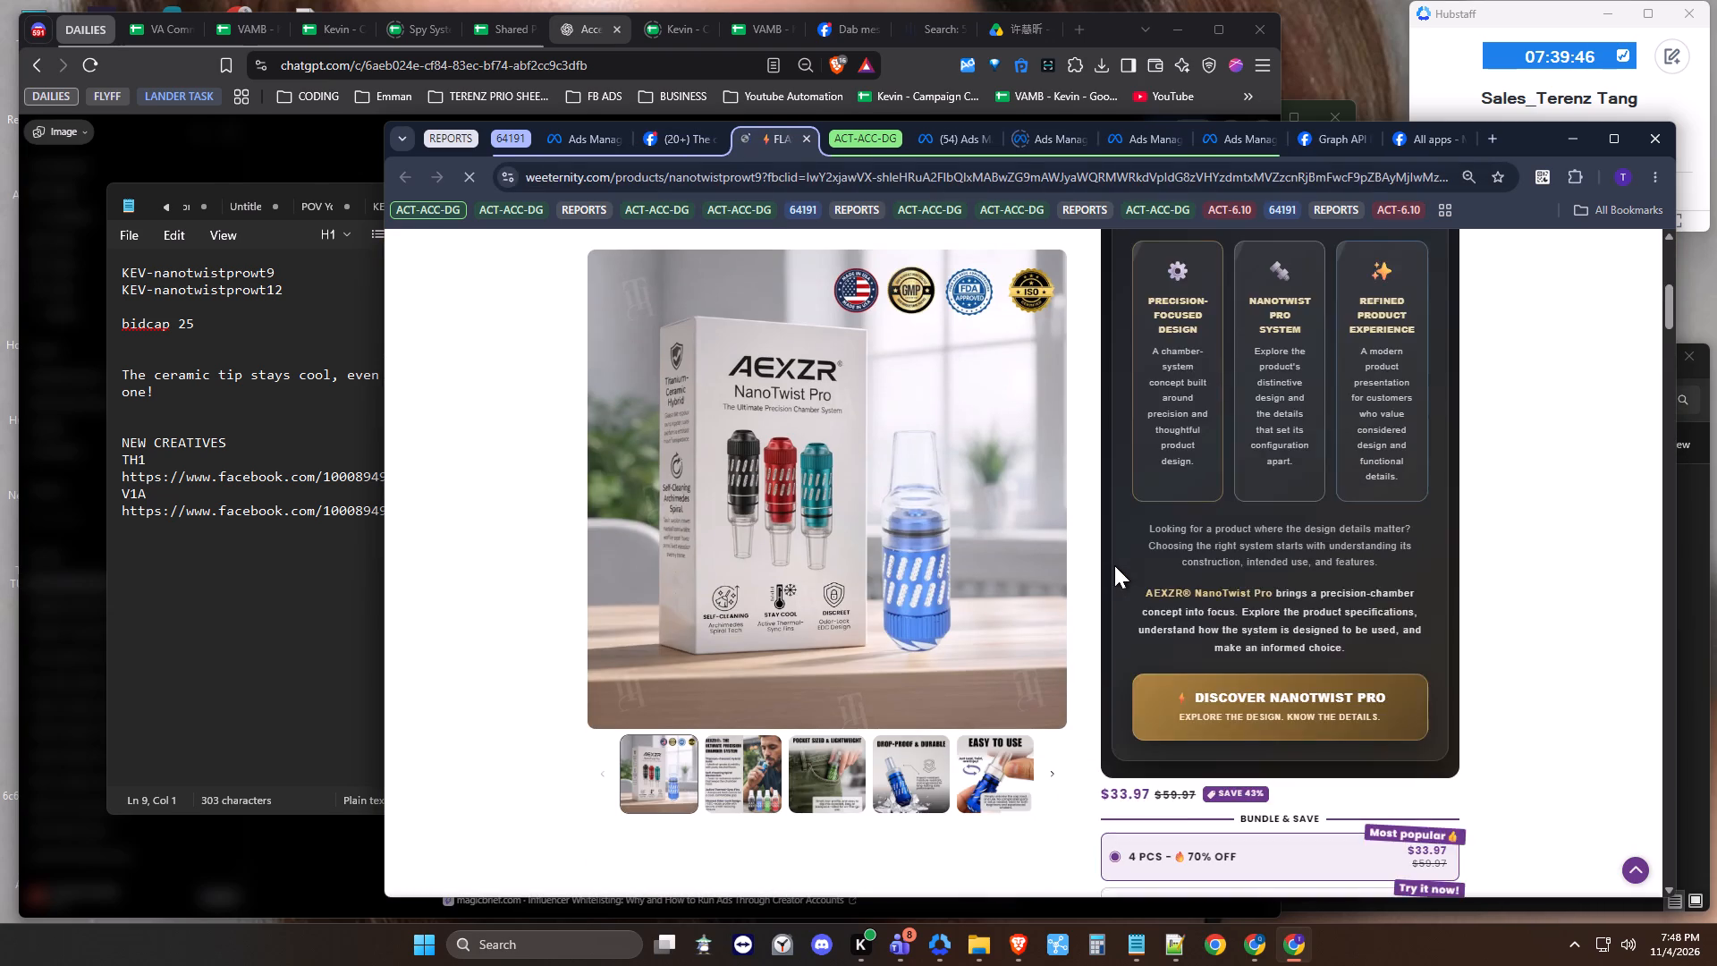
pyautogui.scroll(-2, 1115, 565)
pyautogui.click(809, 140)
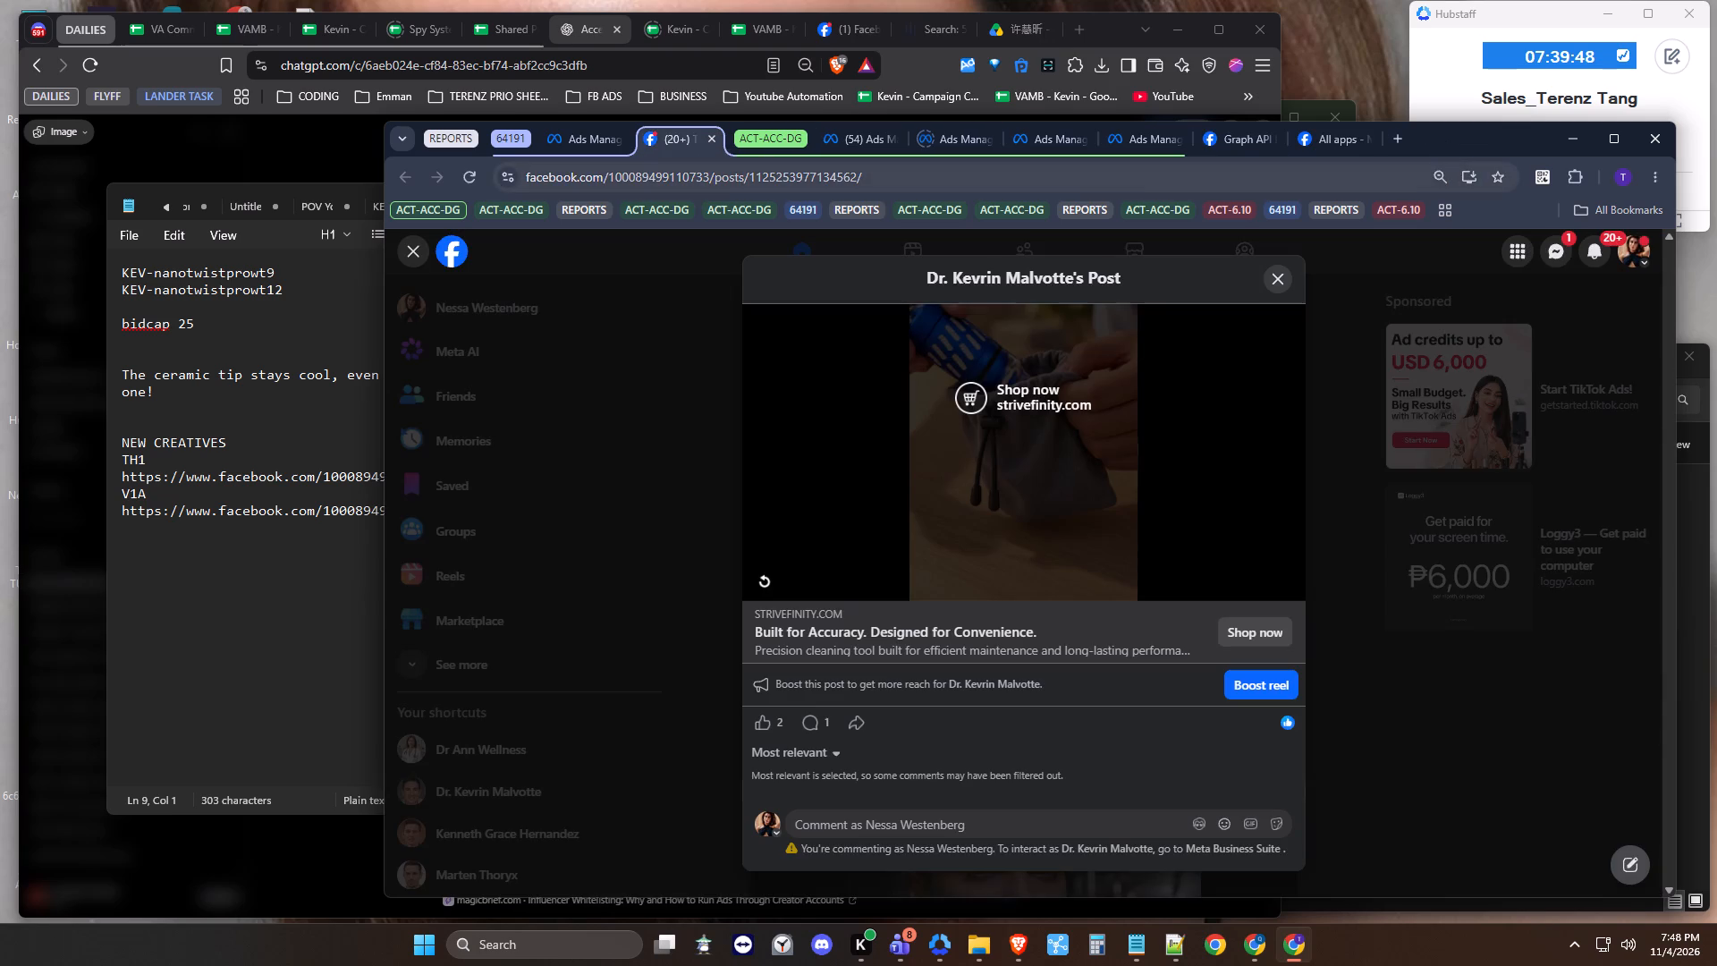
# Back in Ads Manager, close the ad preview and open the nanotwistprowt9 - v1a ad for editing.
pyautogui.click(576, 139)
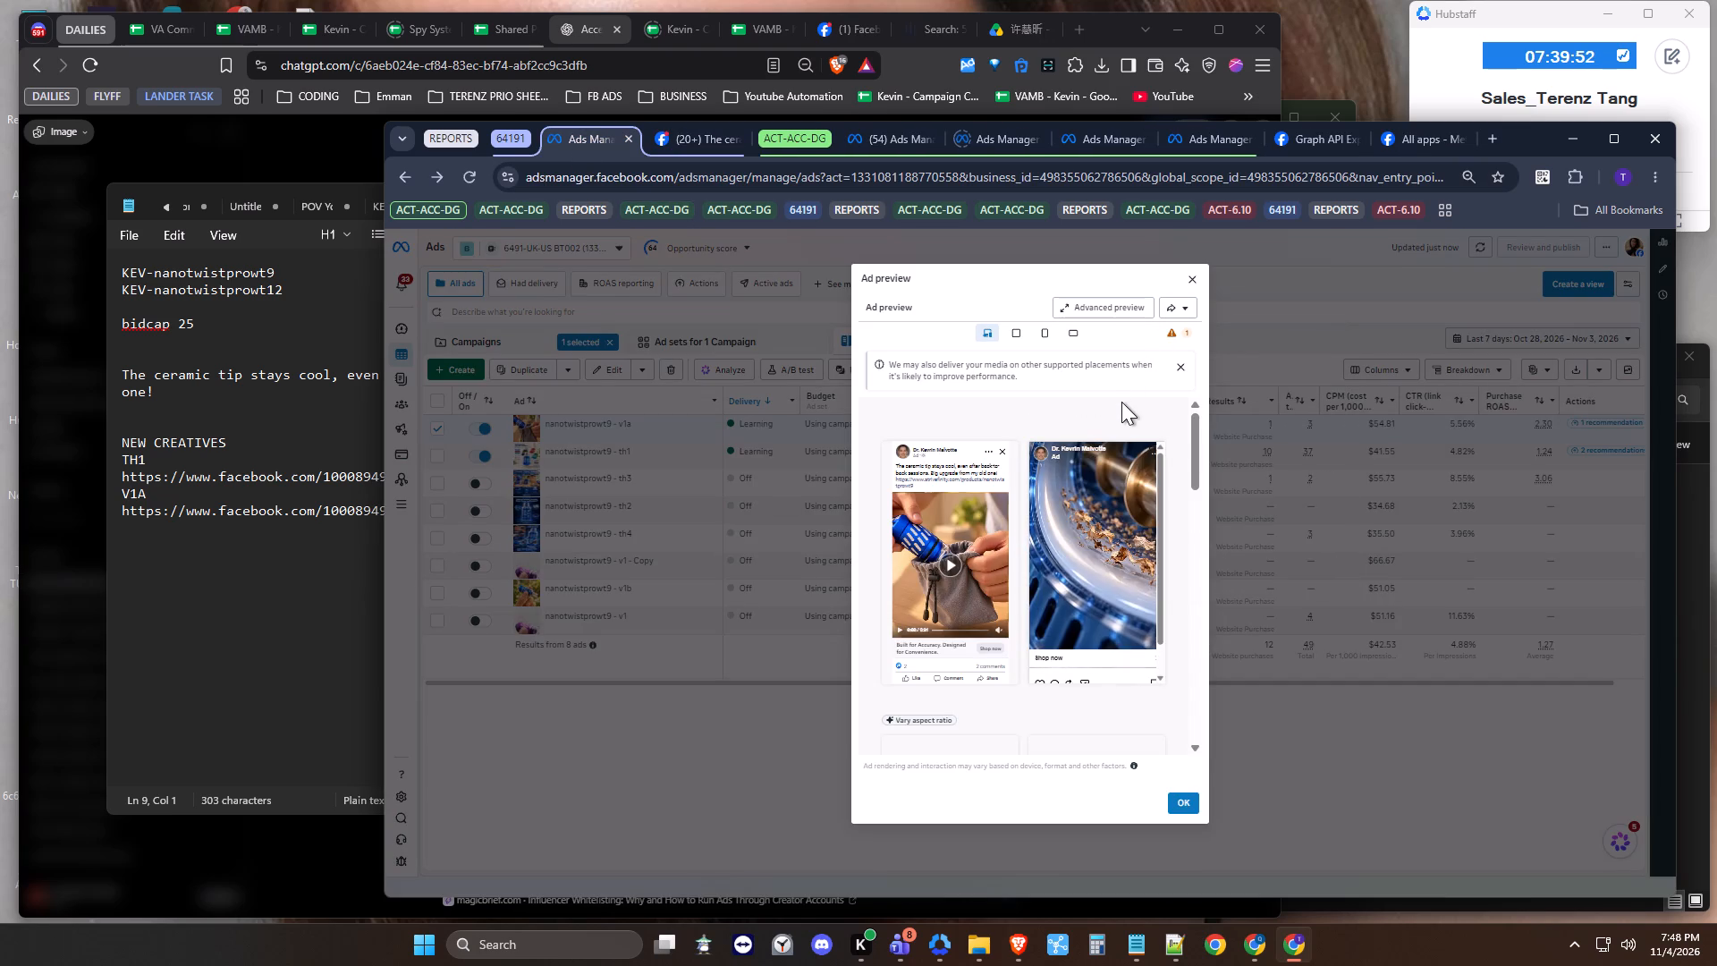
pyautogui.click(1192, 272)
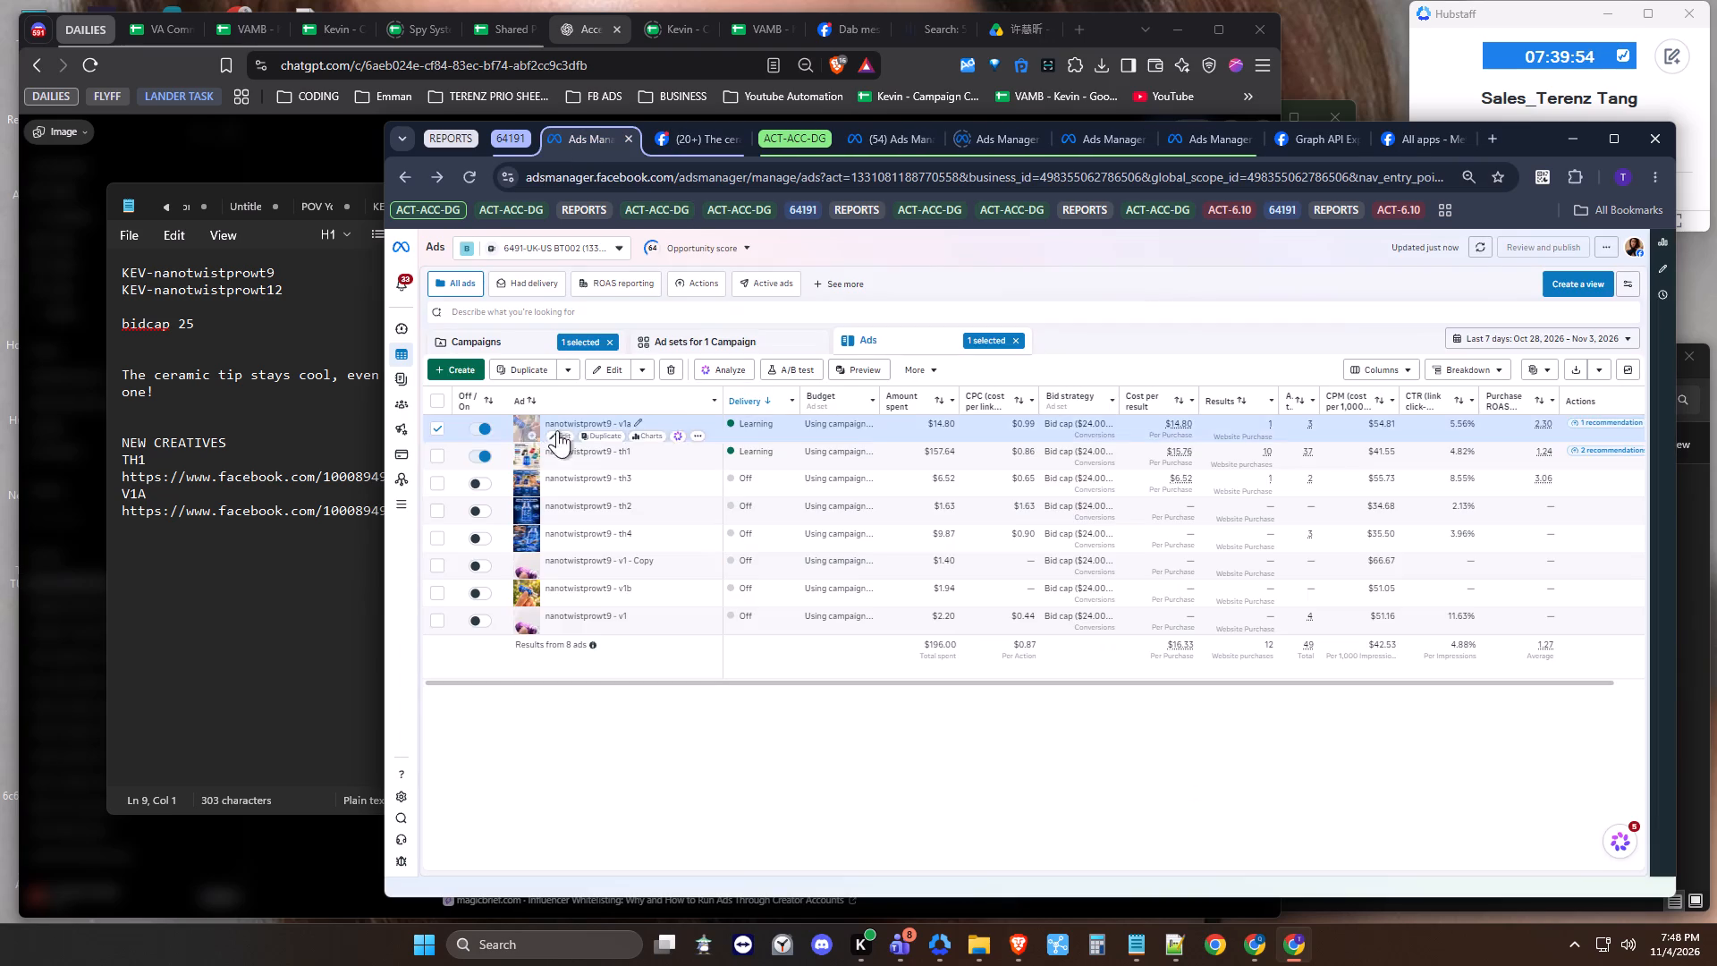
pyautogui.click(616, 369)
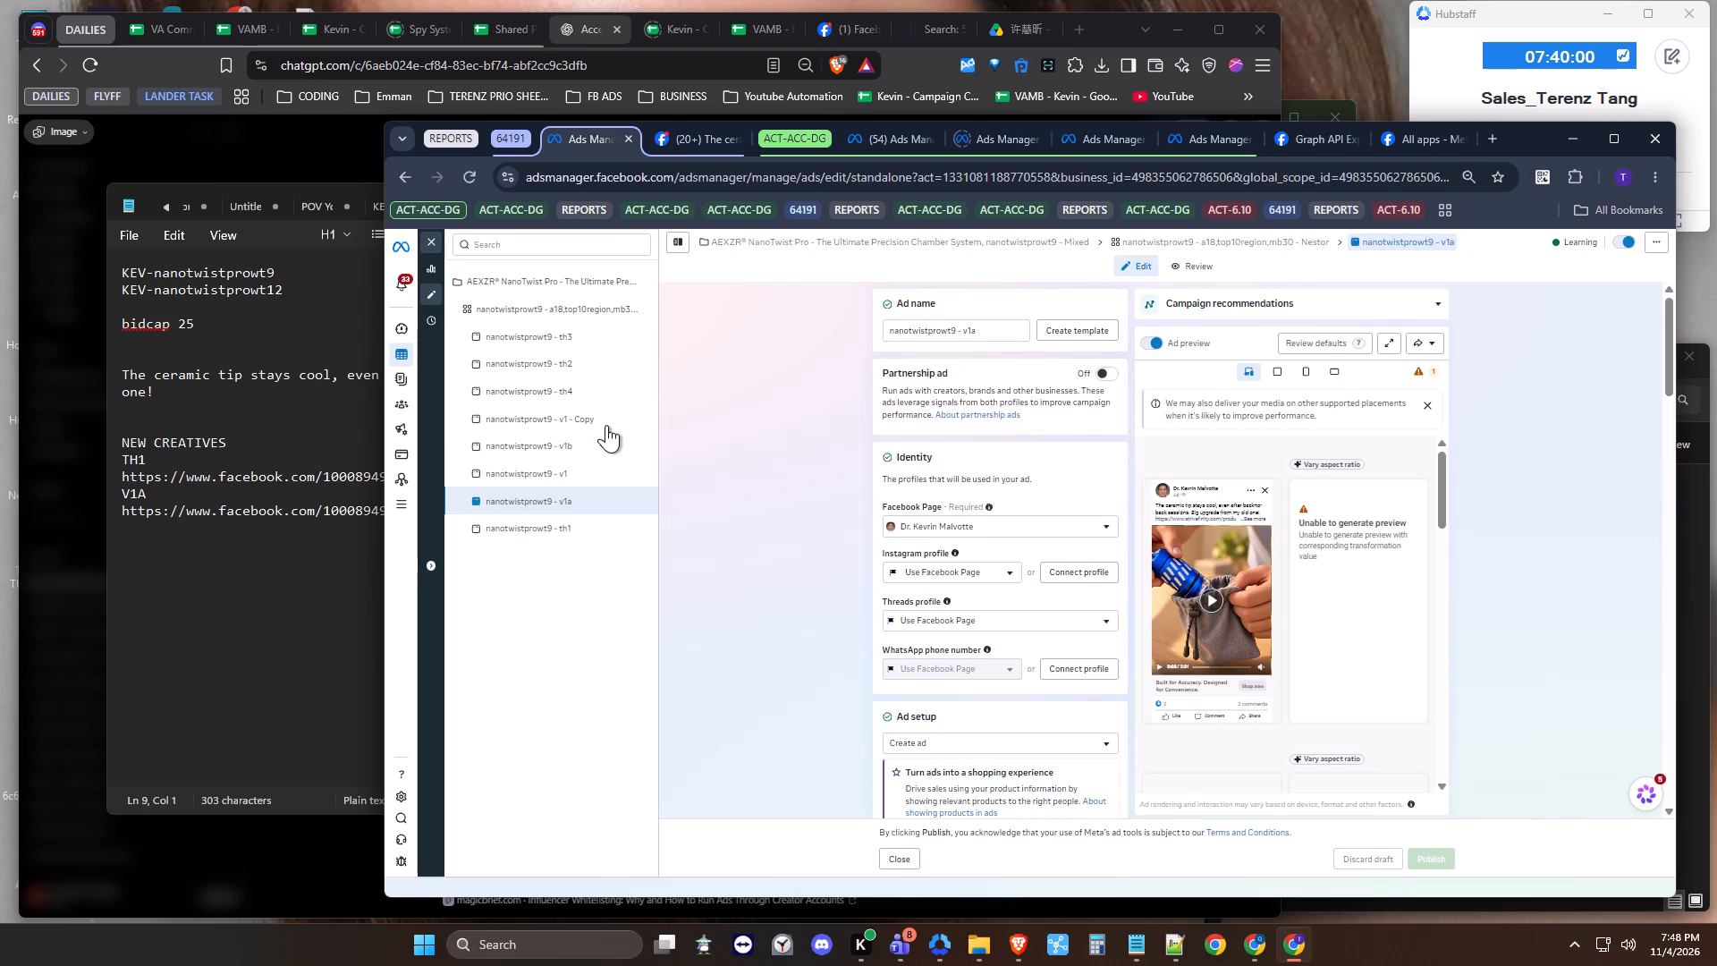
# Copy the ad's description, "Precision cleaning tool built for efficient maintenance and long-lasting performance.", into the Notepad notes below the caption.
pyautogui.scroll(-2, 1102, 627)
pyautogui.scroll(-1, 1059, 555)
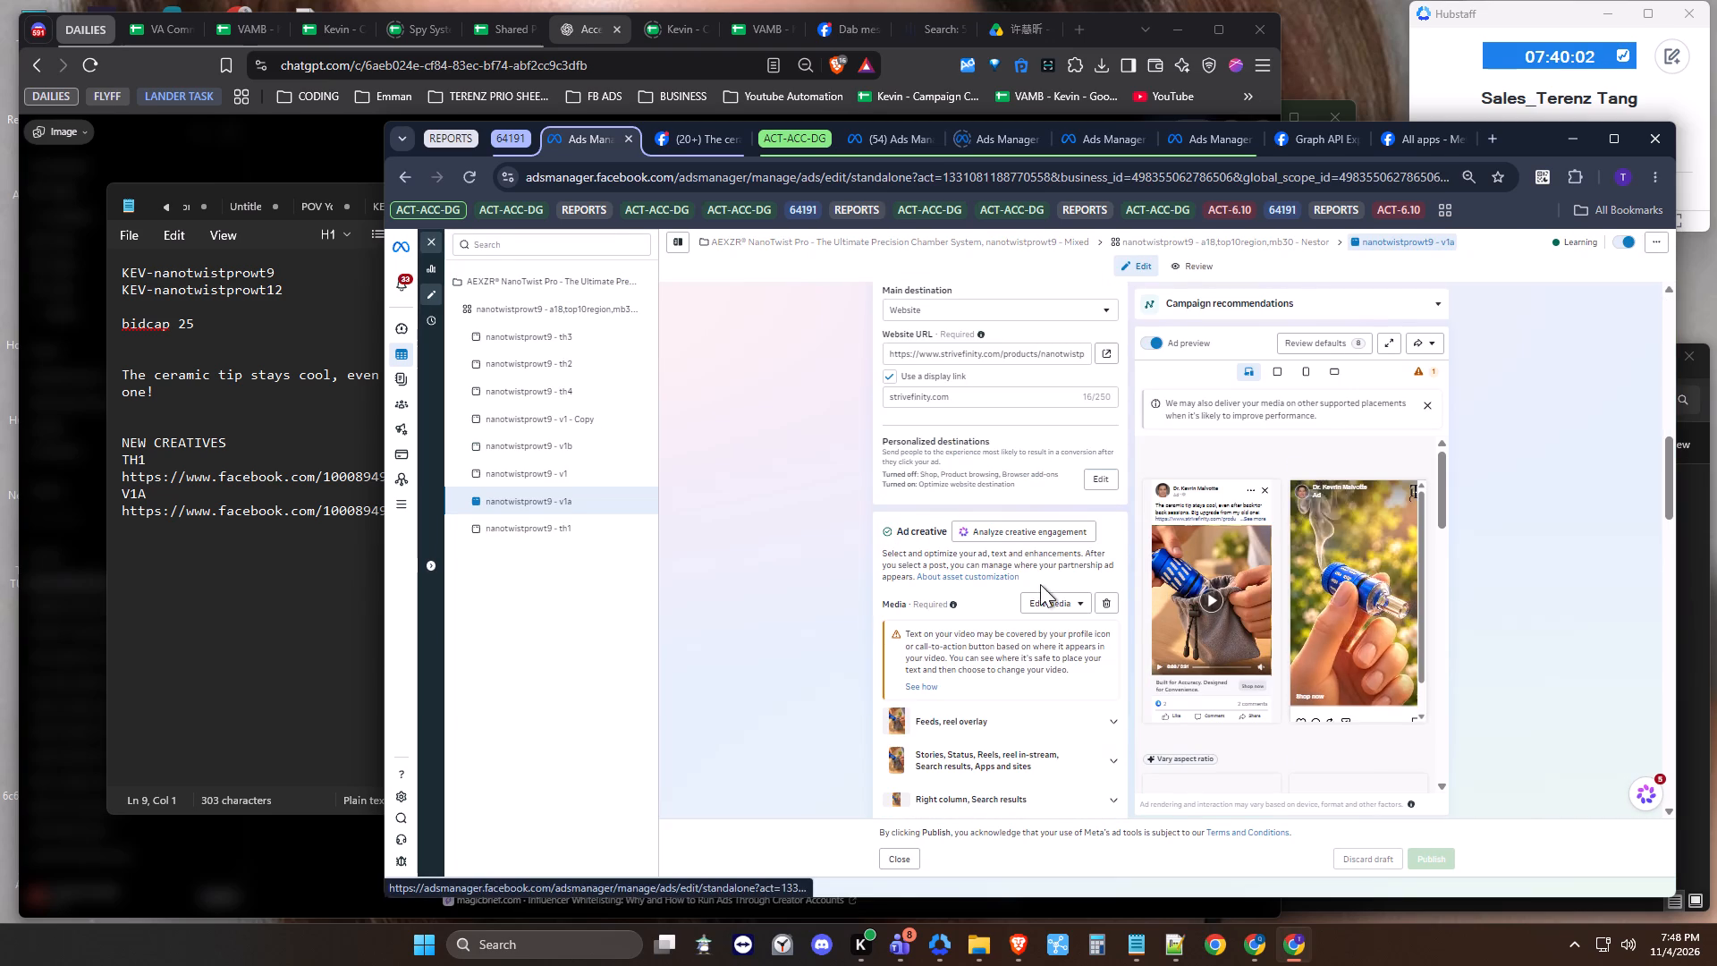
pyautogui.scroll(-2, 990, 552)
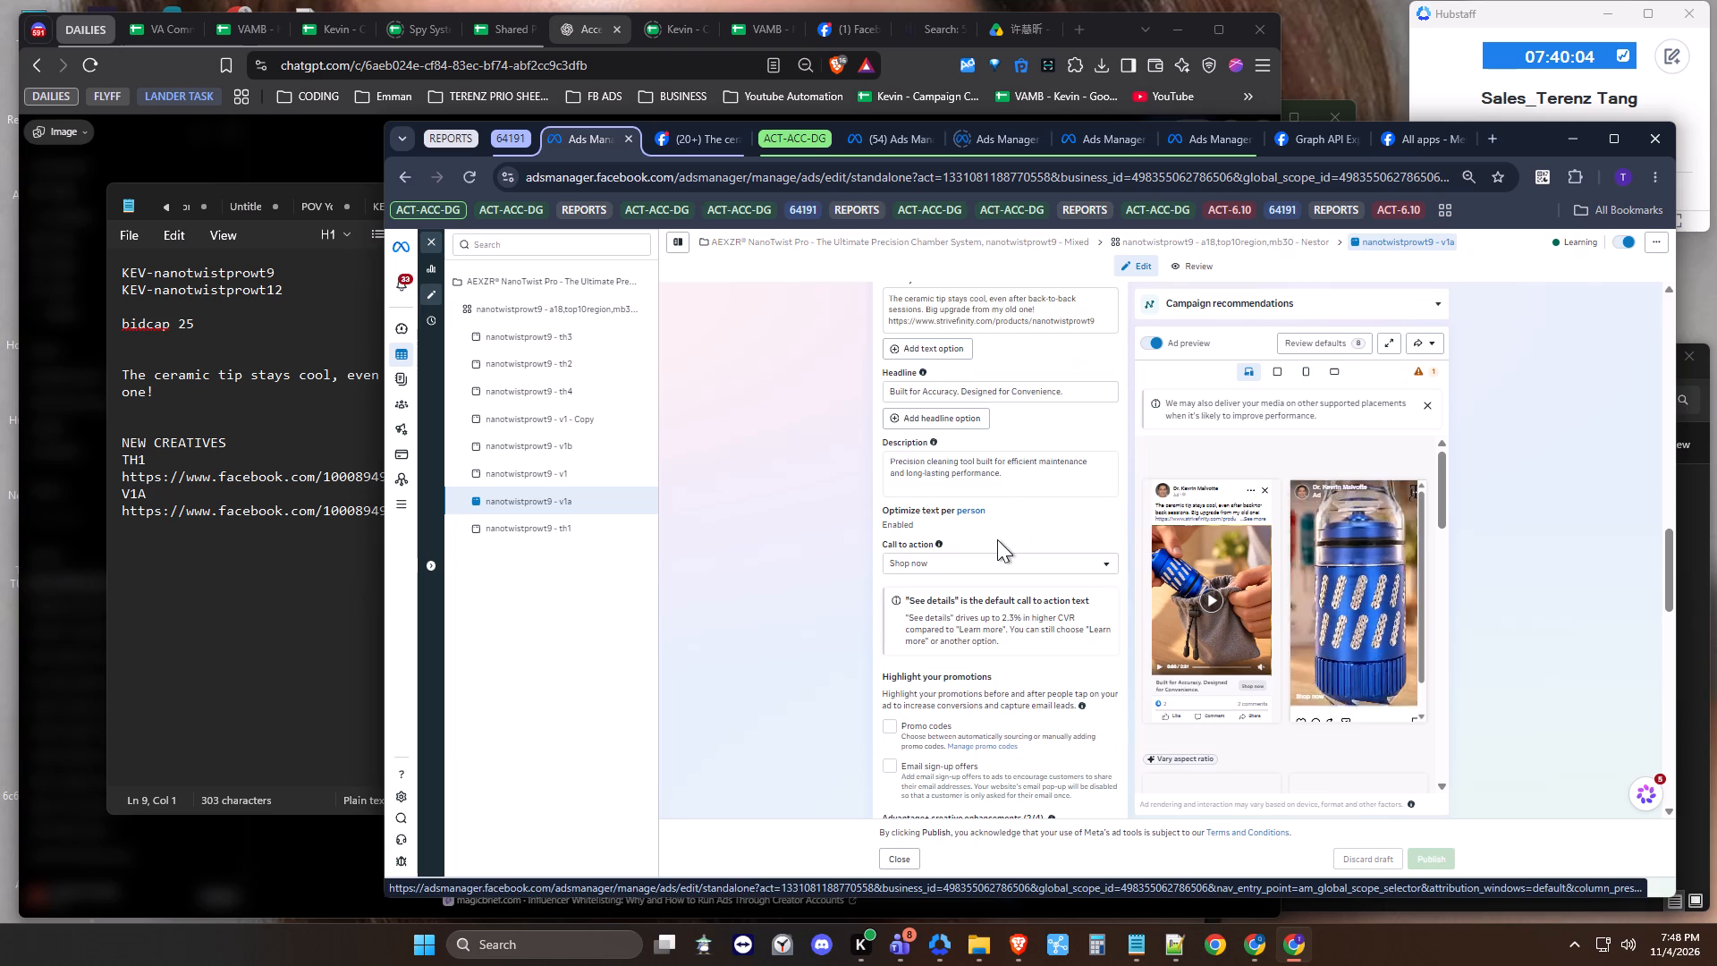
pyautogui.click(1014, 475)
pyautogui.hotkey('ctrl', 'a')
pyautogui.hotkey('ctrl', 'c')
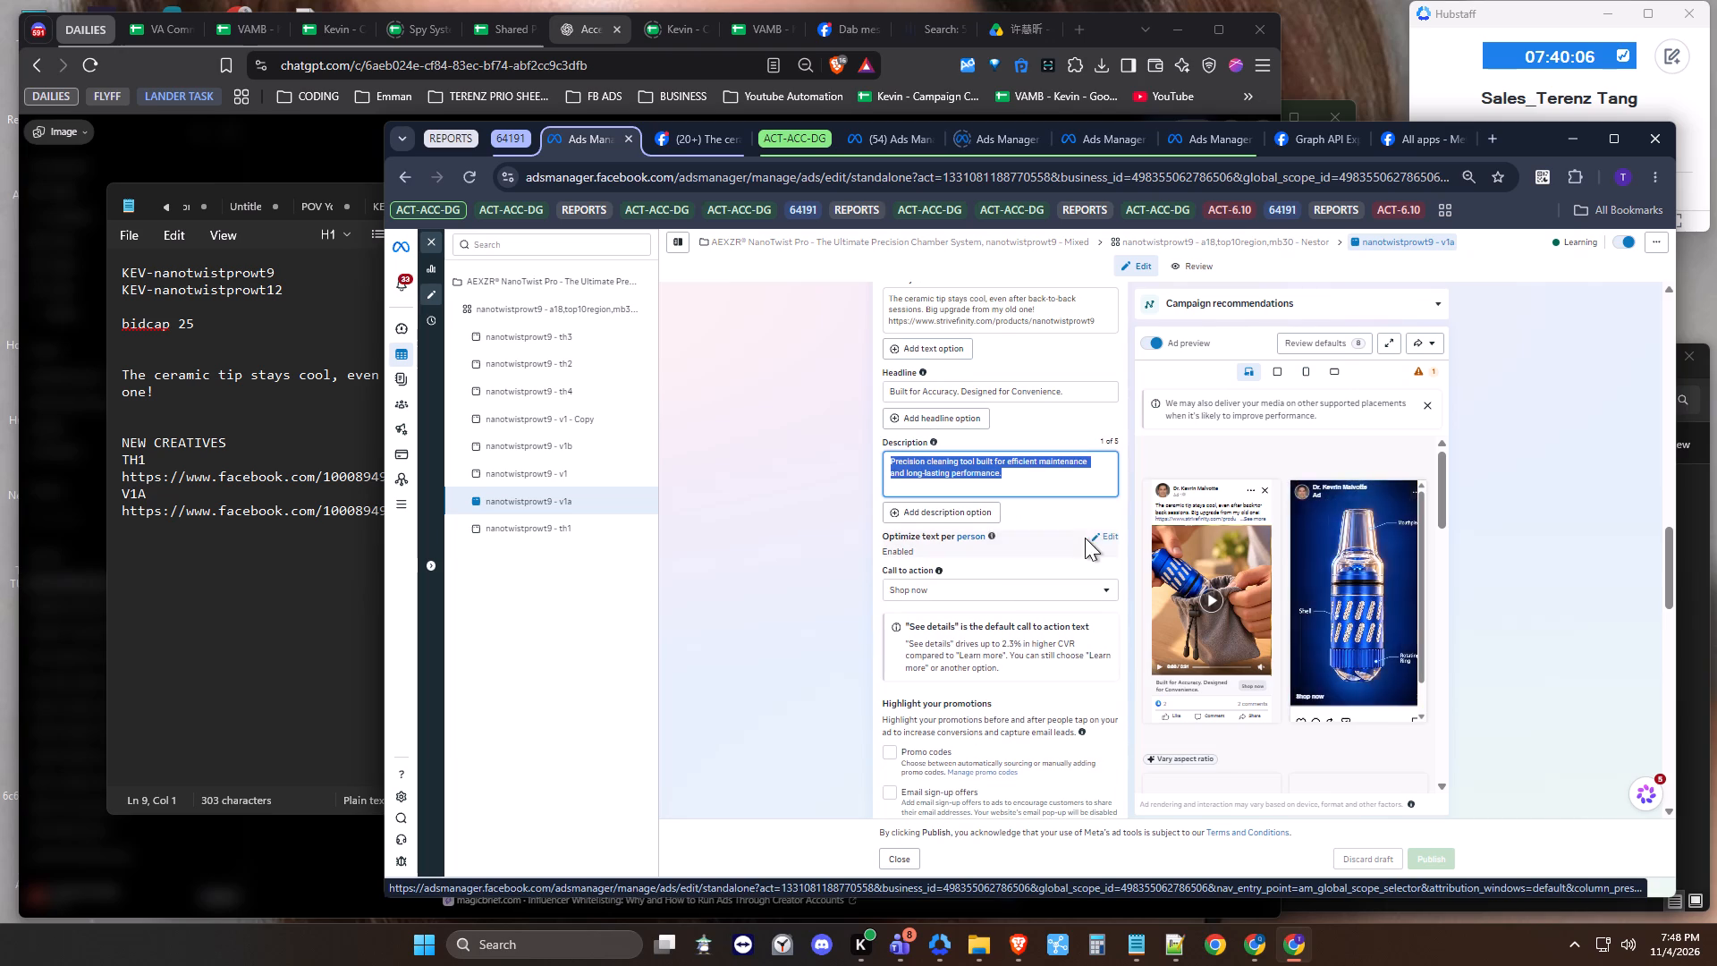
pyautogui.click(216, 605)
pyautogui.click(224, 428)
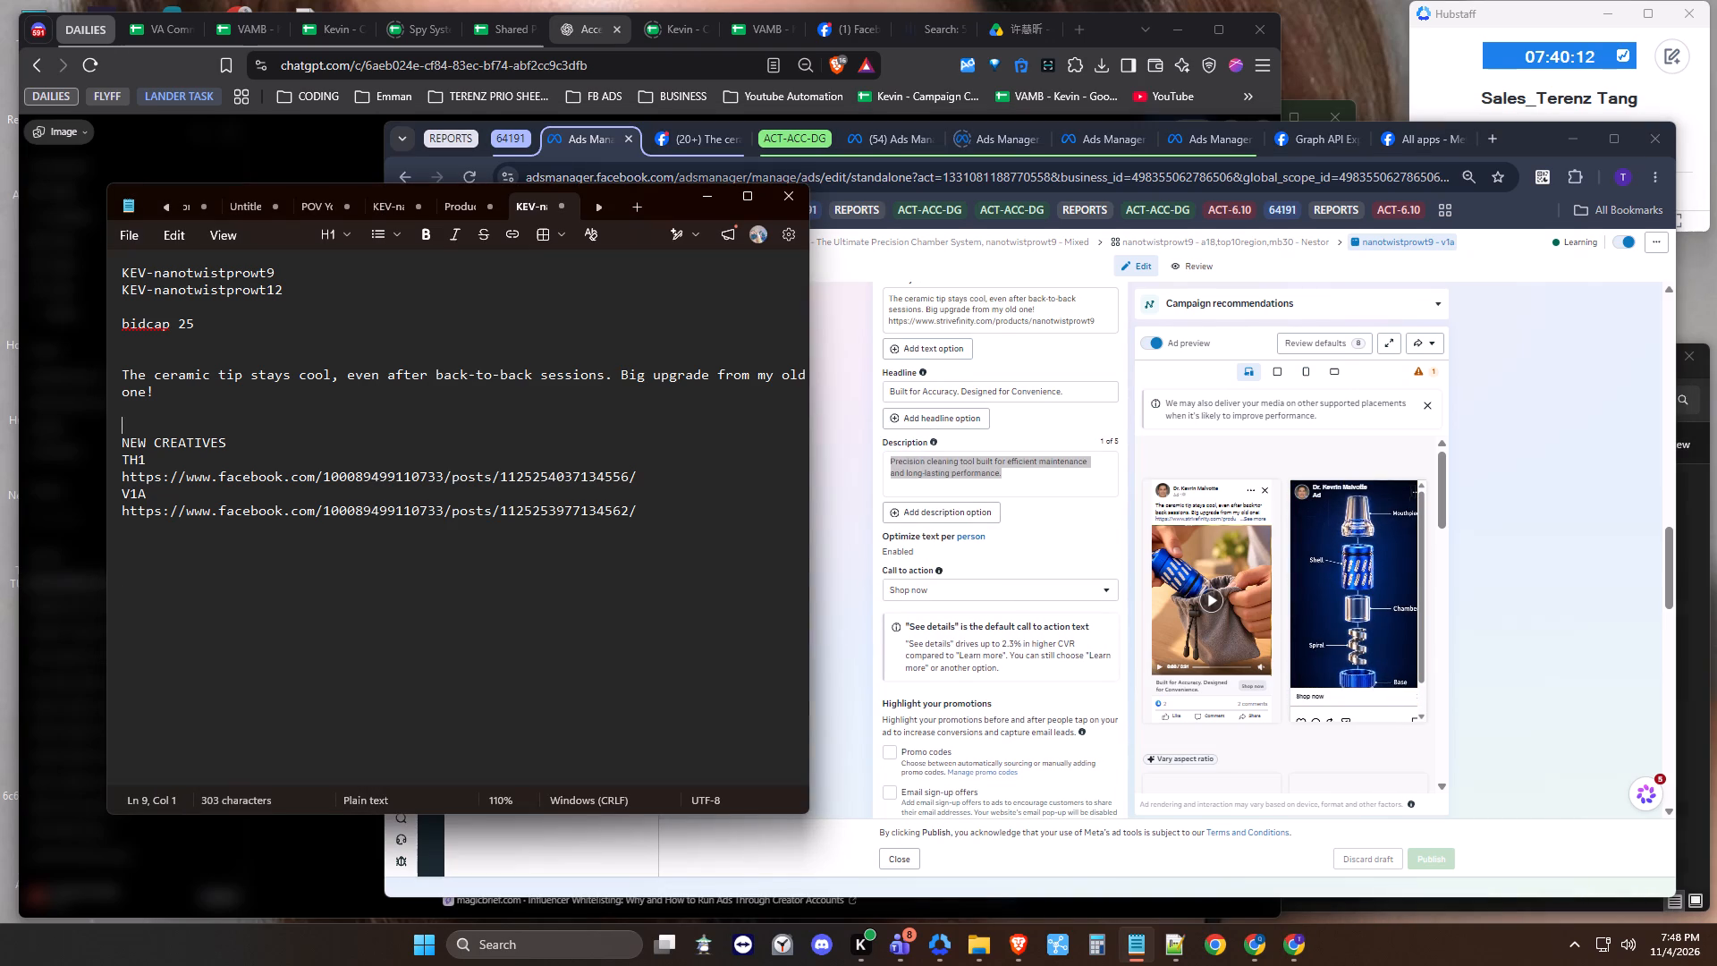
pyautogui.click(228, 413)
pyautogui.click(228, 413)
pyautogui.hotkey('ctrl', 'v')
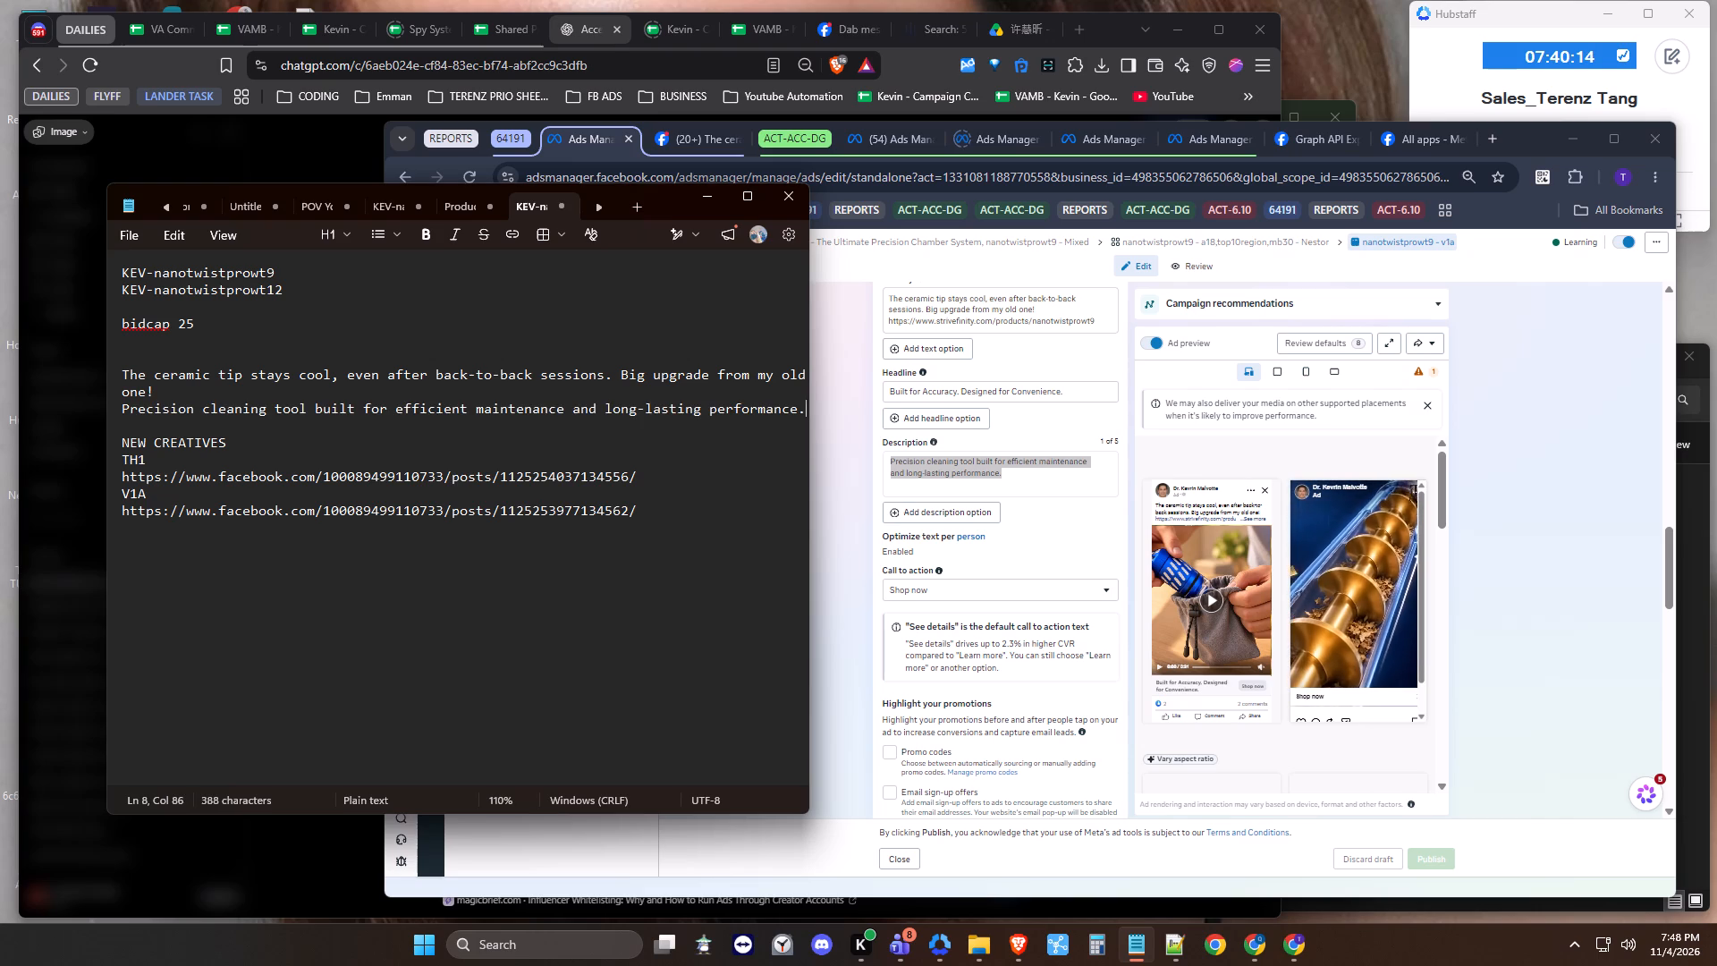
# Copy the ad's headline, "Built for Accuracy. Designed for Convenience.", into the notes between caption and description, set apart by blank lines.
pyautogui.click(253, 393)
pyautogui.press('Return')
pyautogui.press('Return')
pyautogui.press('Return')
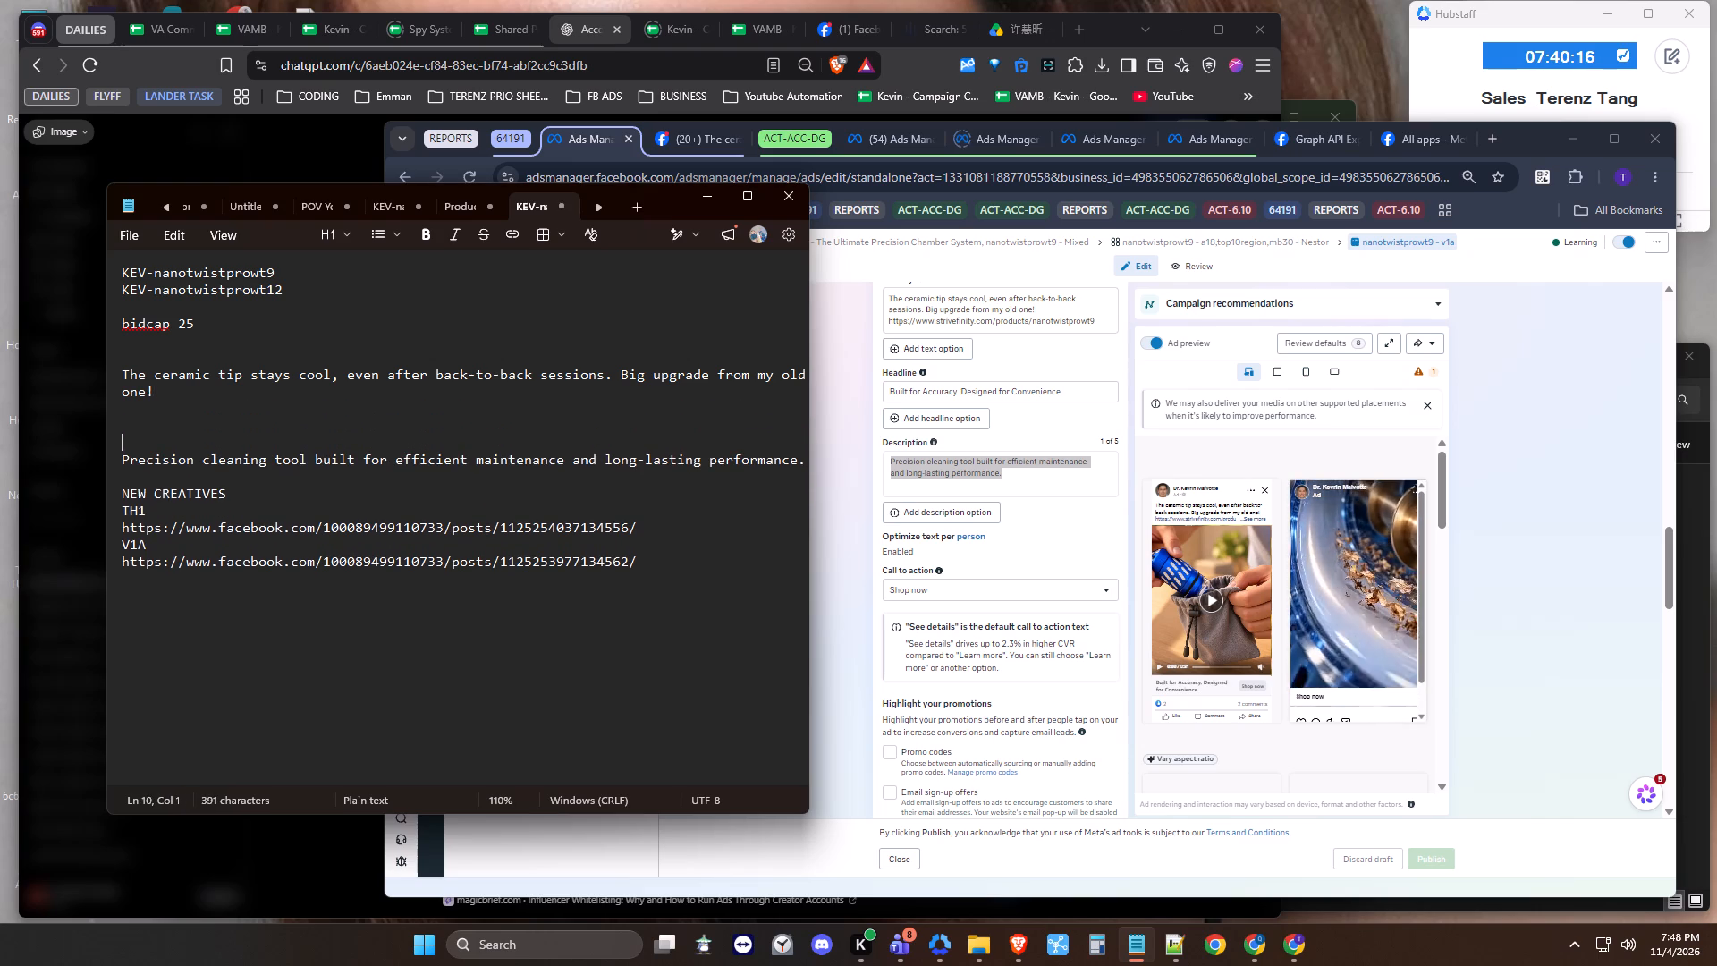
pyautogui.click(1085, 393)
pyautogui.hotkey('ctrl', 'a')
pyautogui.hotkey('ctrl', 'c')
pyautogui.click(214, 423)
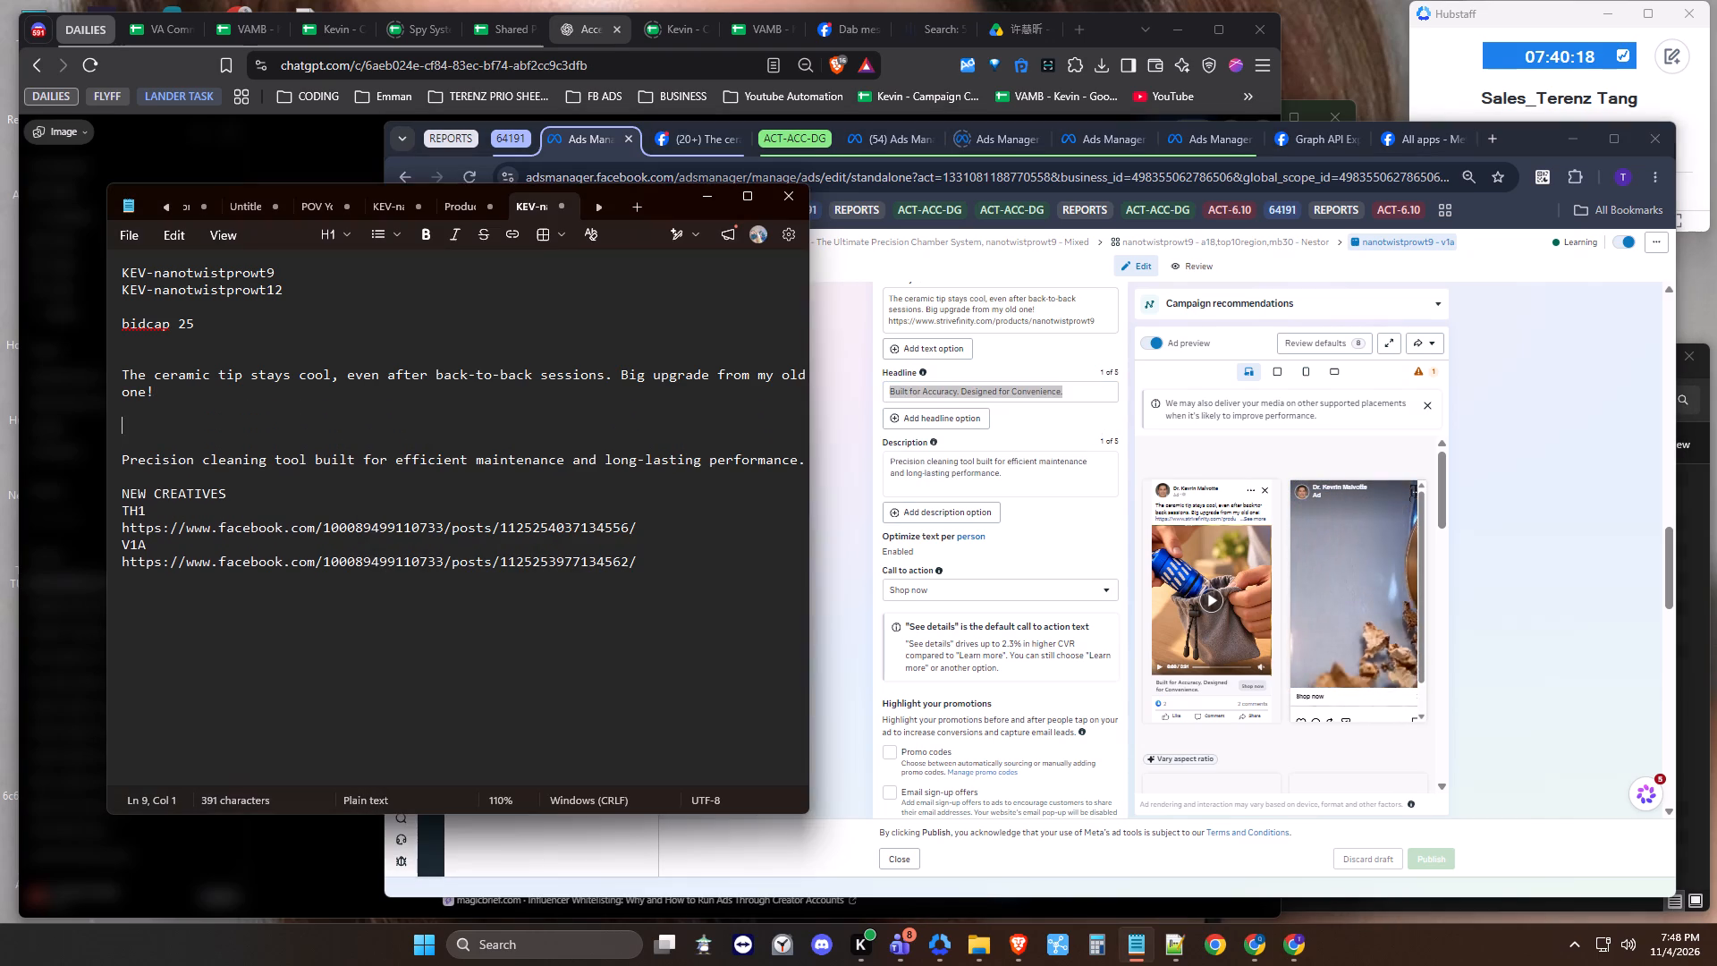
pyautogui.hotkey('ctrl', 'v')
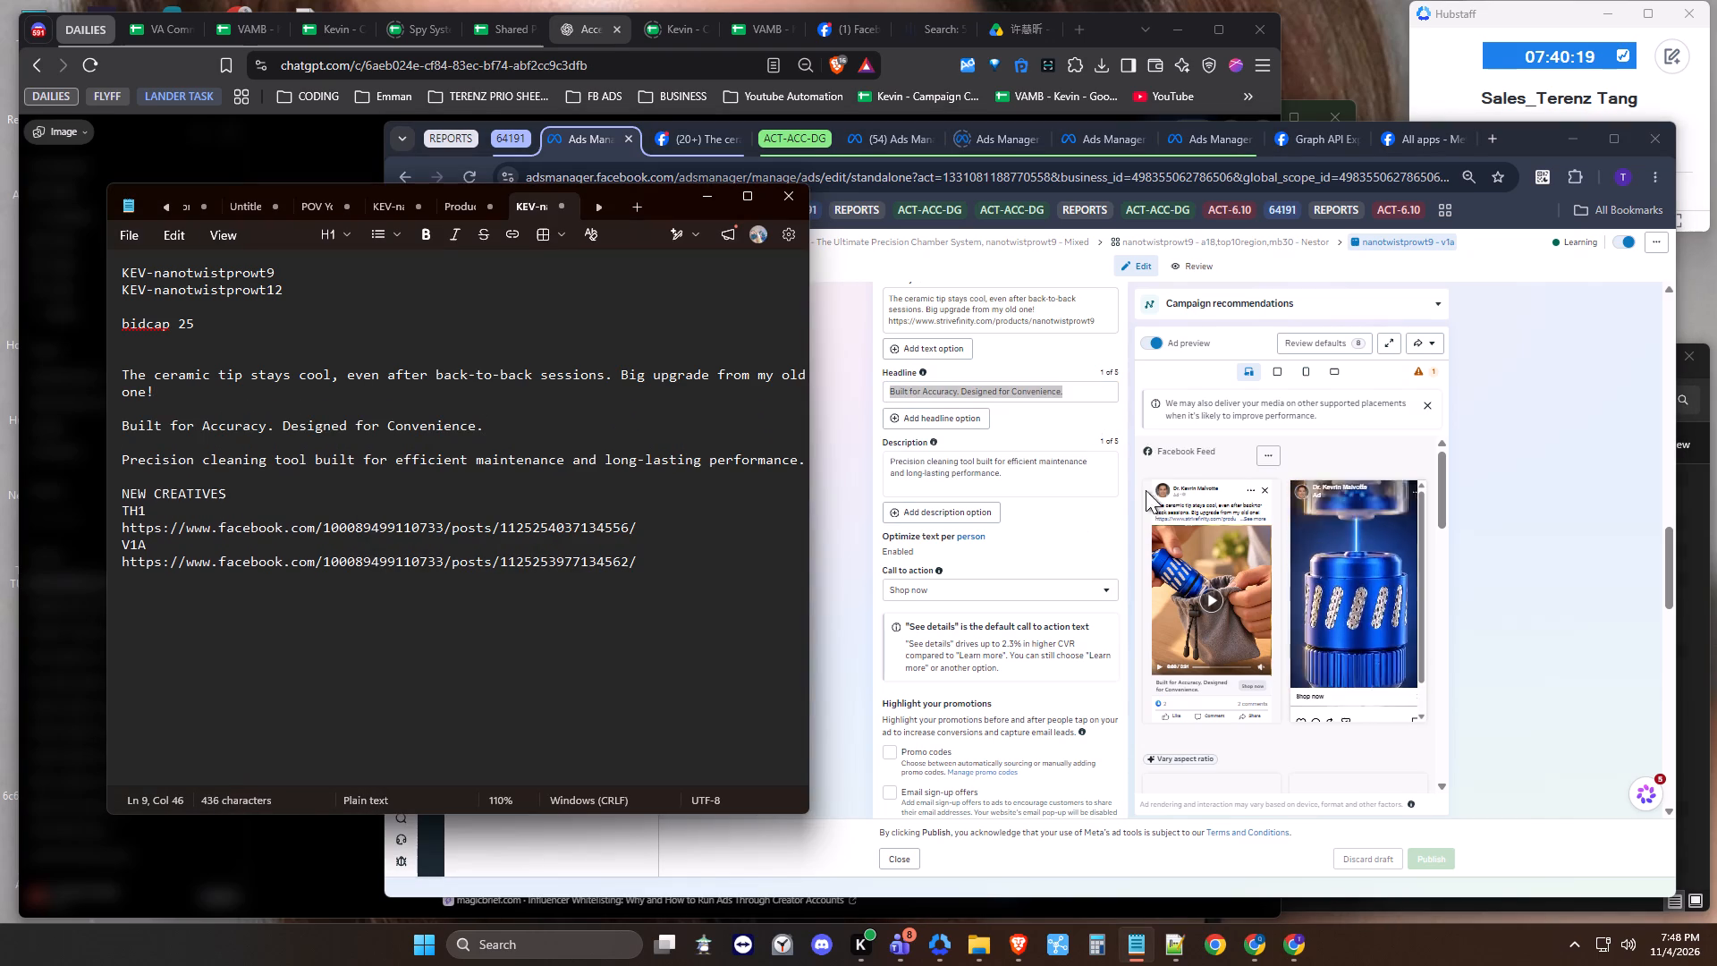
# Copy the ad's full primary text, including the strivefinity.com product link, for the caption in the Notepad notes.
pyautogui.scroll(1, 1093, 478)
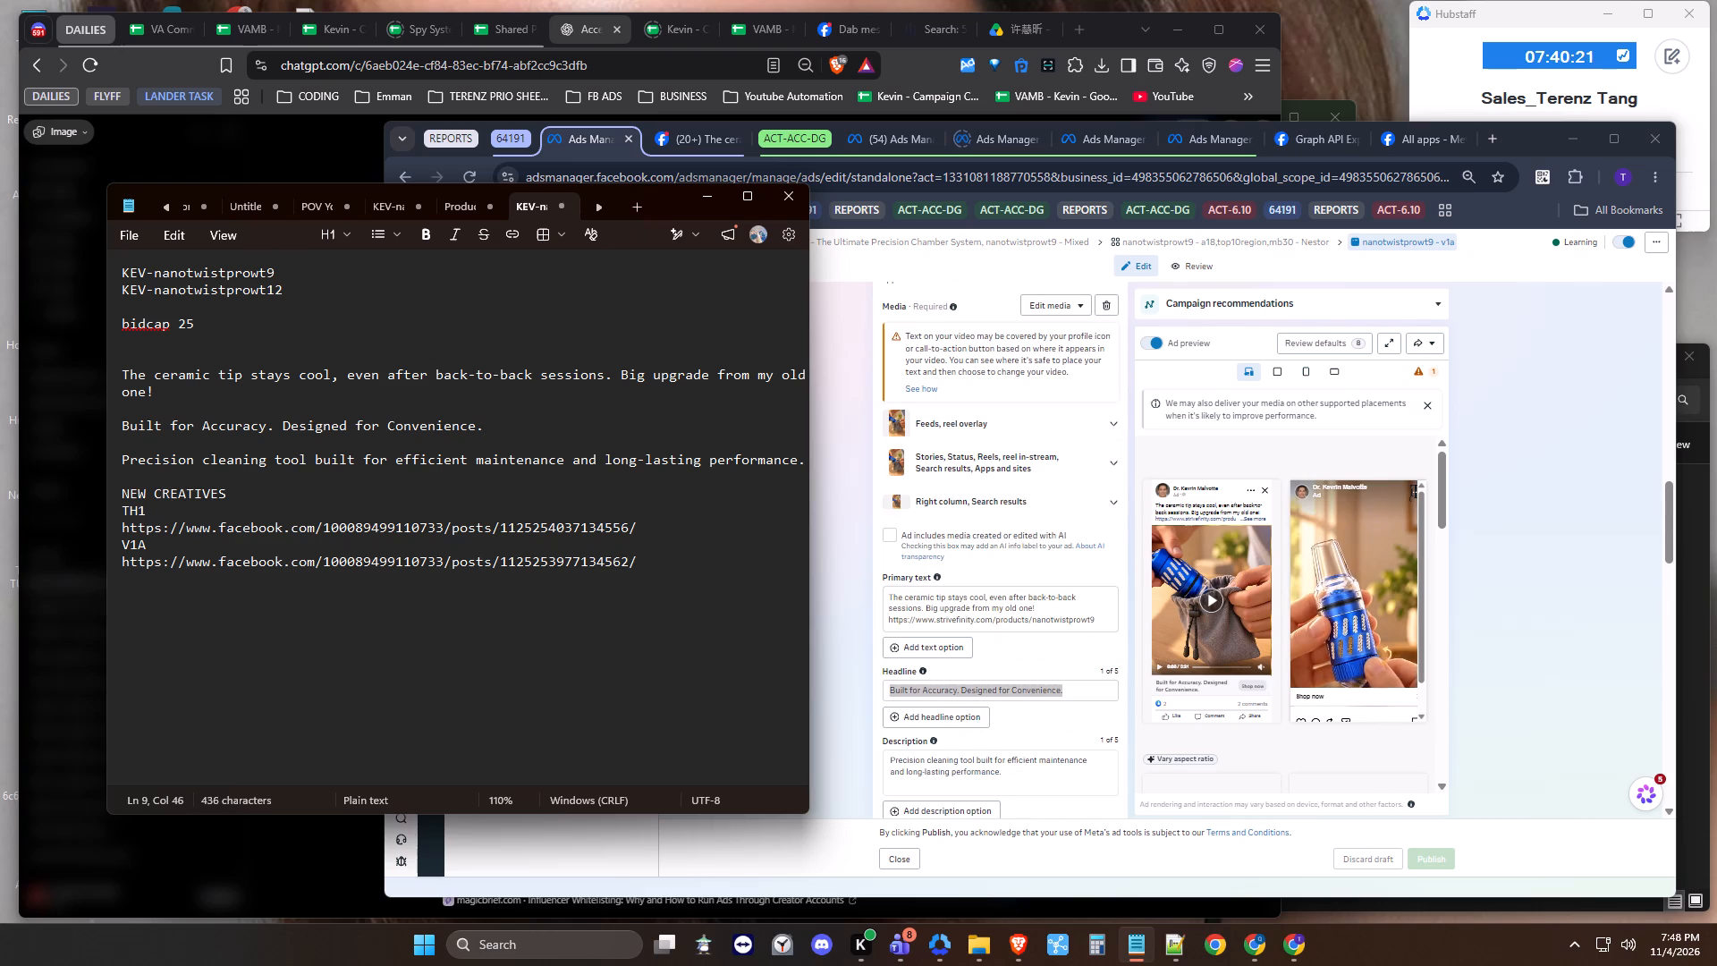
pyautogui.click(1032, 603)
pyautogui.hotkey('ctrl', 'a')
pyautogui.hotkey('ctrl', 'c')
pyautogui.click(257, 389)
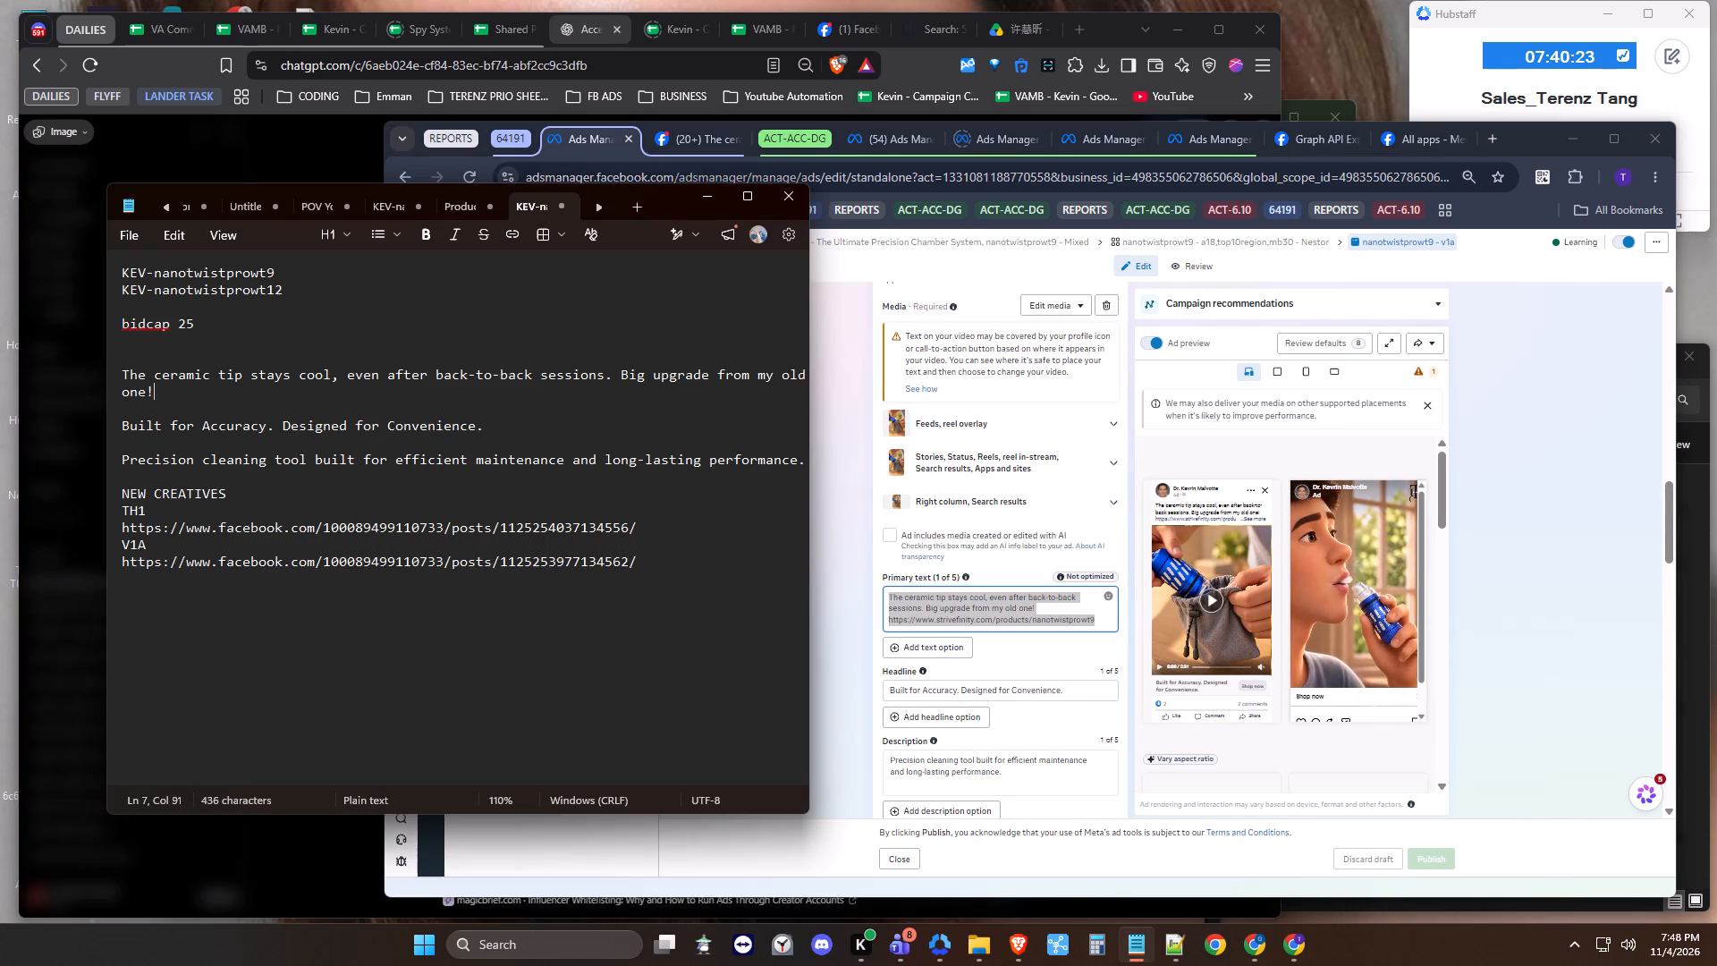
# Replace the ceramic tip copy in the campaign notes with the copied primary text including the strivefinity.com product link, followed by blank lines.
pyautogui.moveTo(190, 400); pyautogui.dragTo(123, 361)
pyautogui.hotkey('ctrl', 'v')
pyautogui.press('Return')
pyautogui.press('Return')
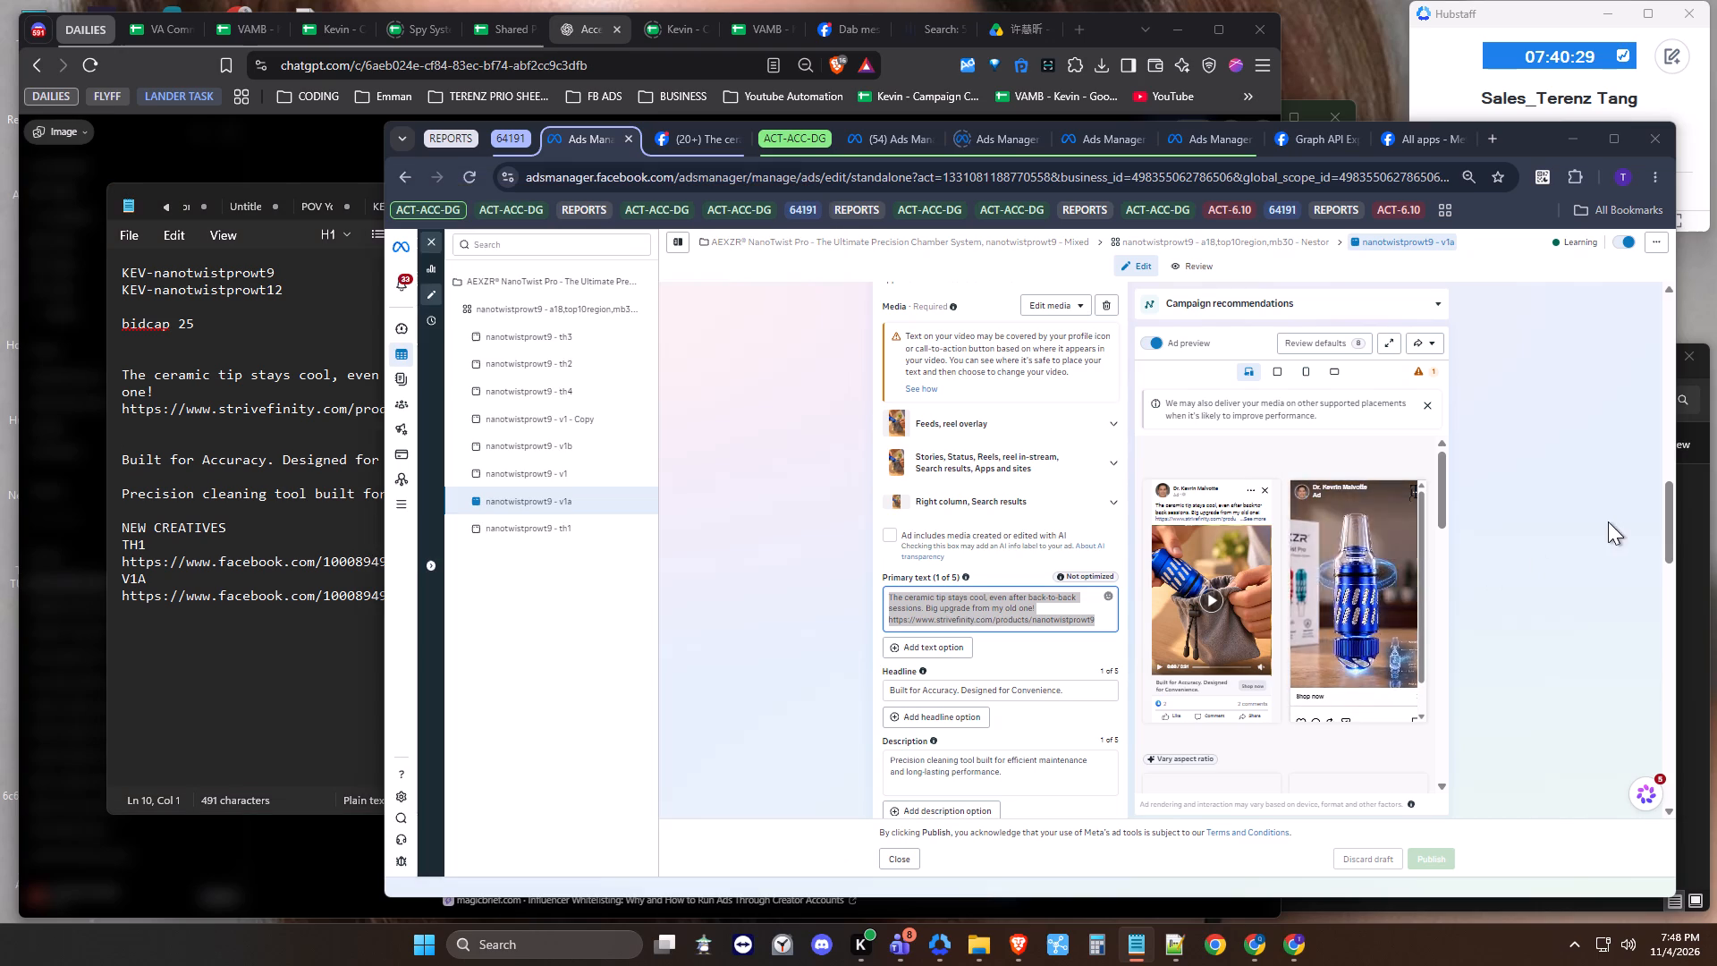
# Return to the campaign list in Ads Manager and export the selected NanoTwist Pro campaign's ads as .csv, with empty columns removed.
pyautogui.click(1608, 521)
pyautogui.click(423, 233)
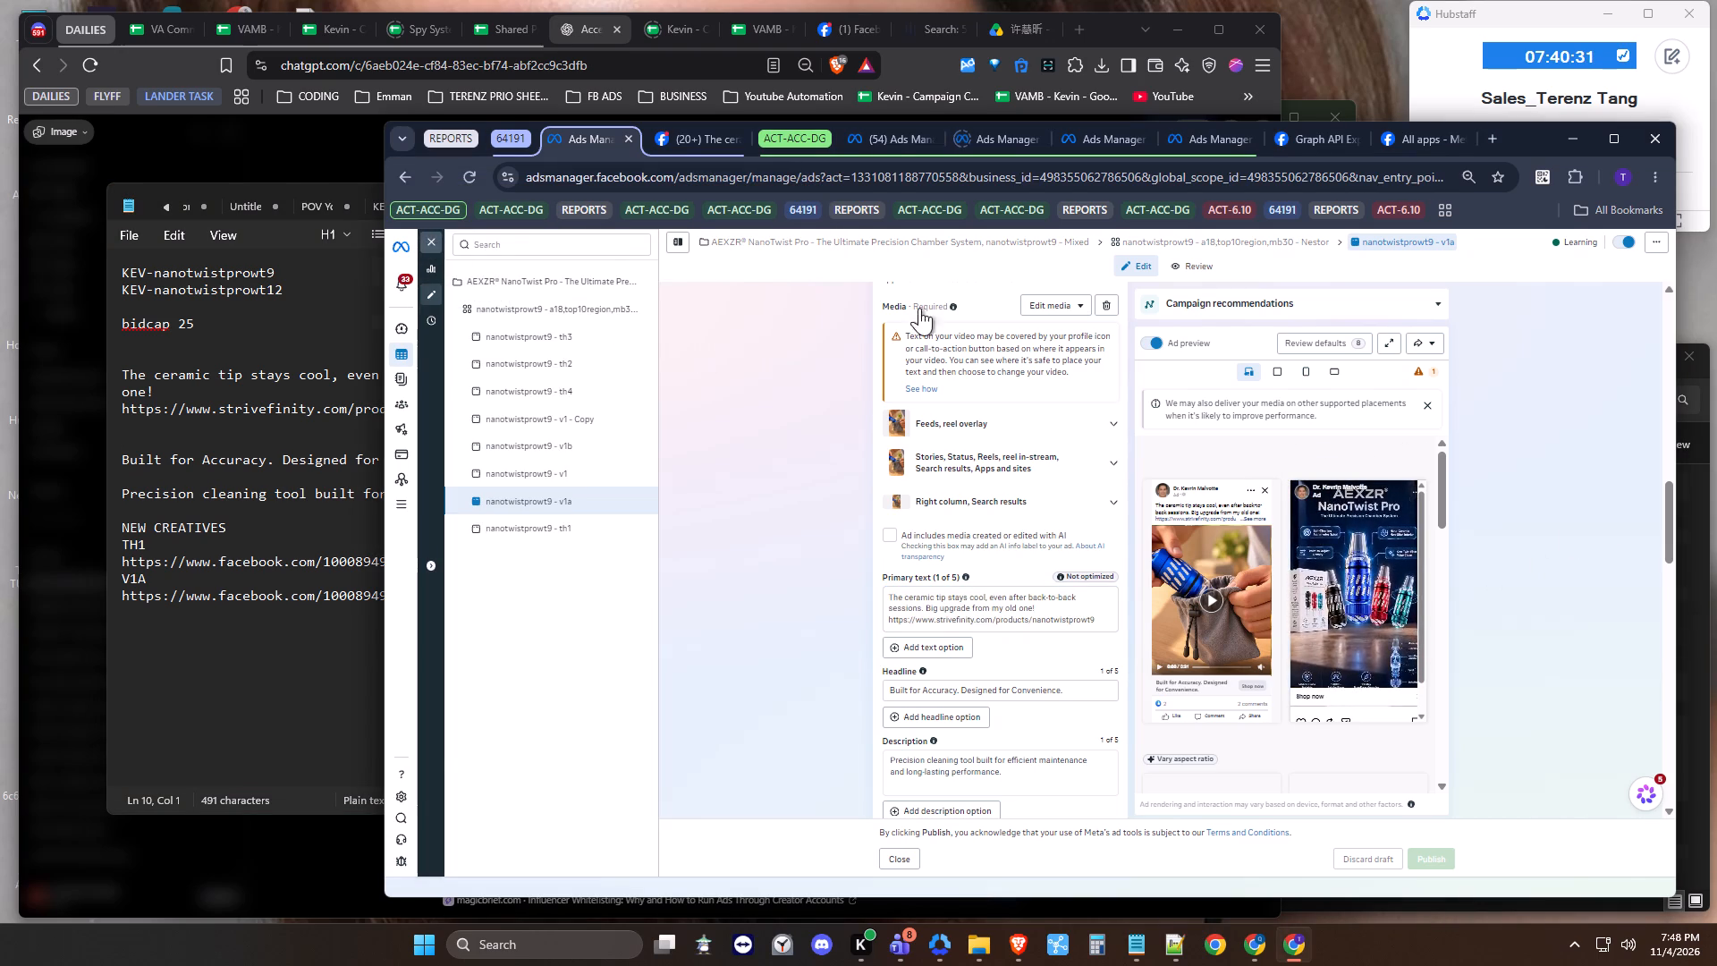
pyautogui.click(513, 343)
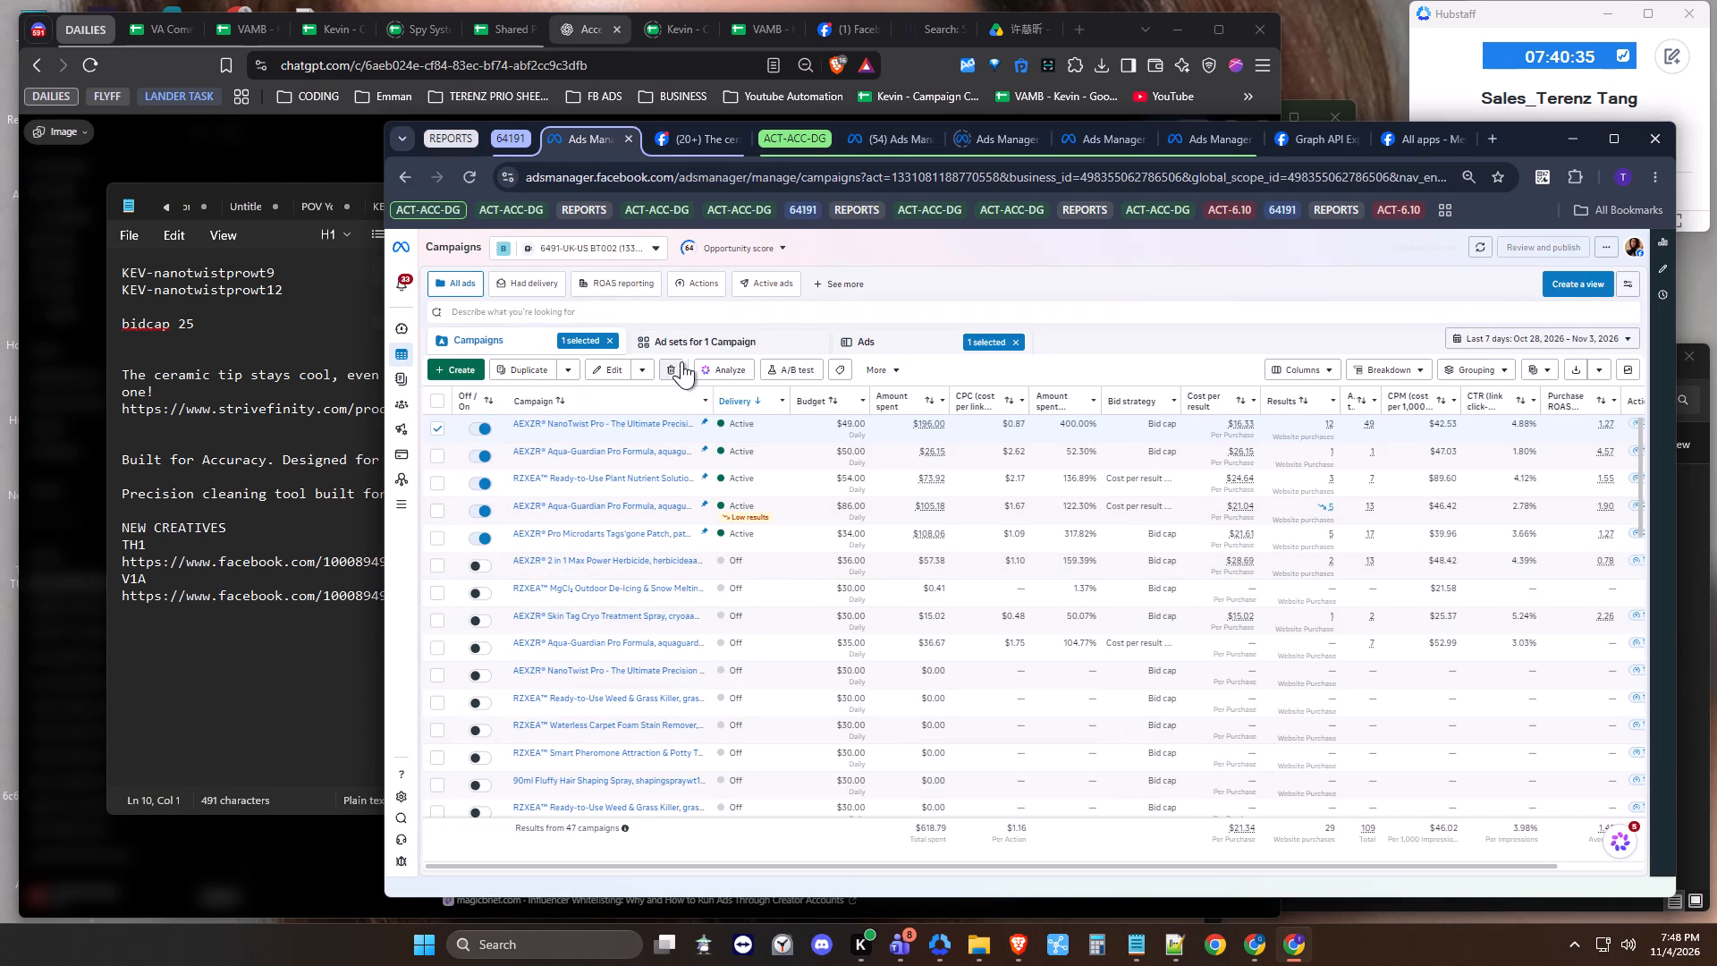
pyautogui.click(890, 367)
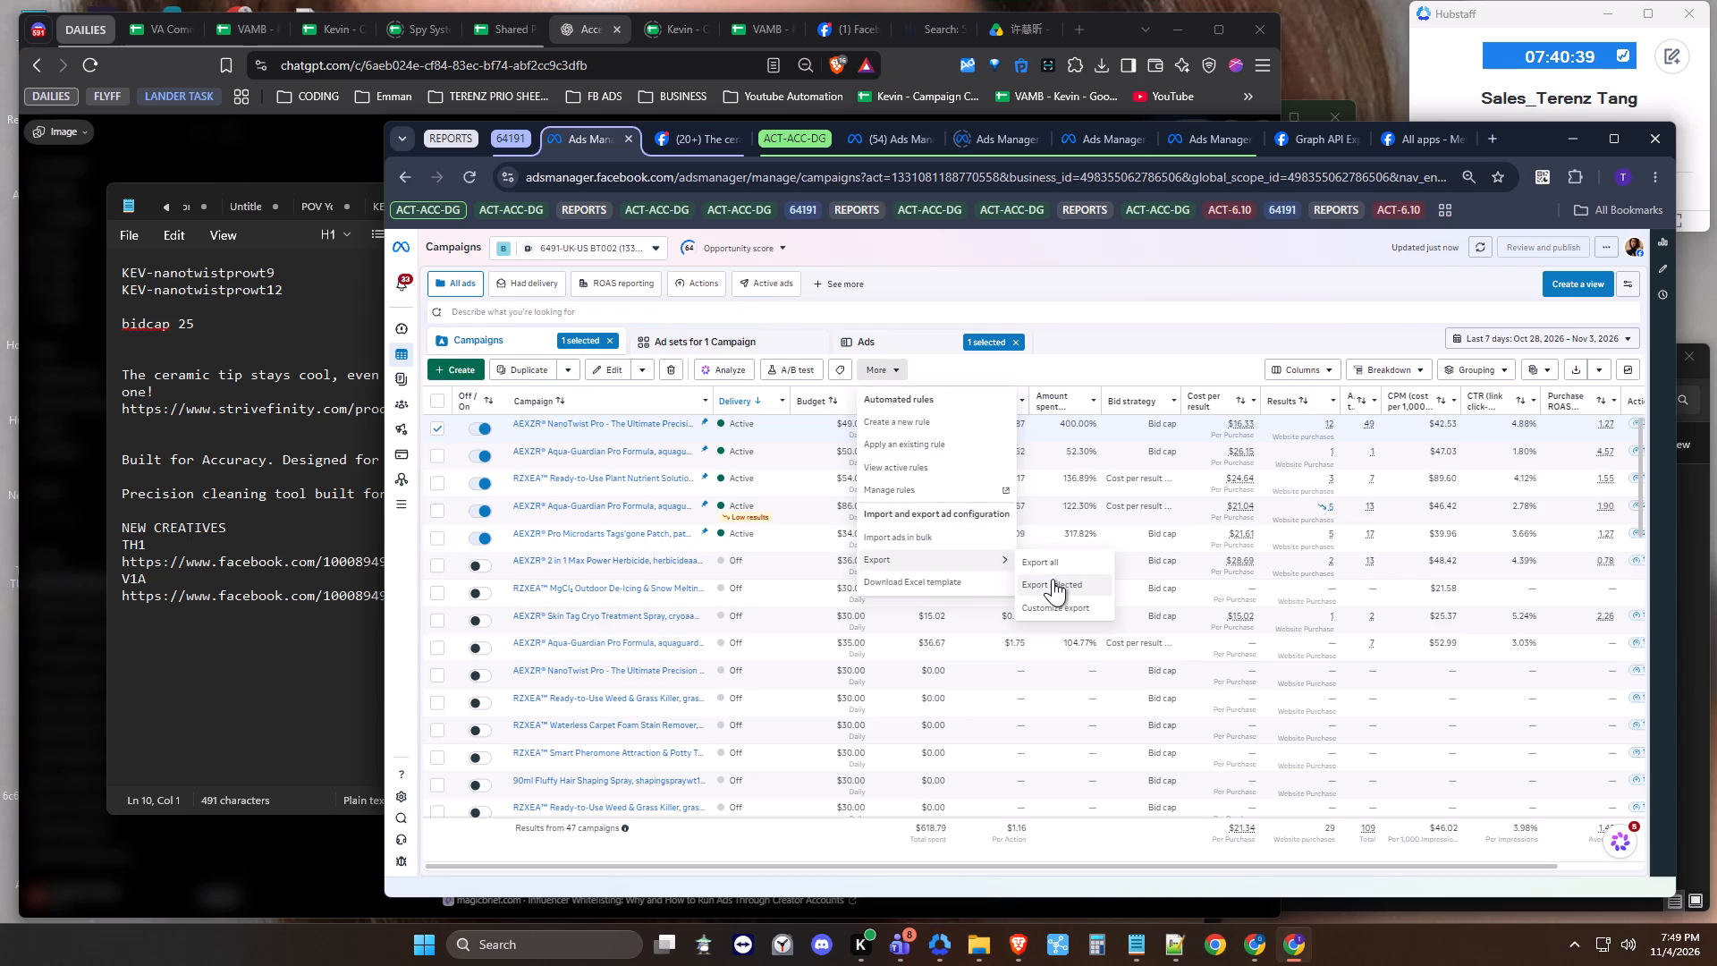
pyautogui.click(1054, 579)
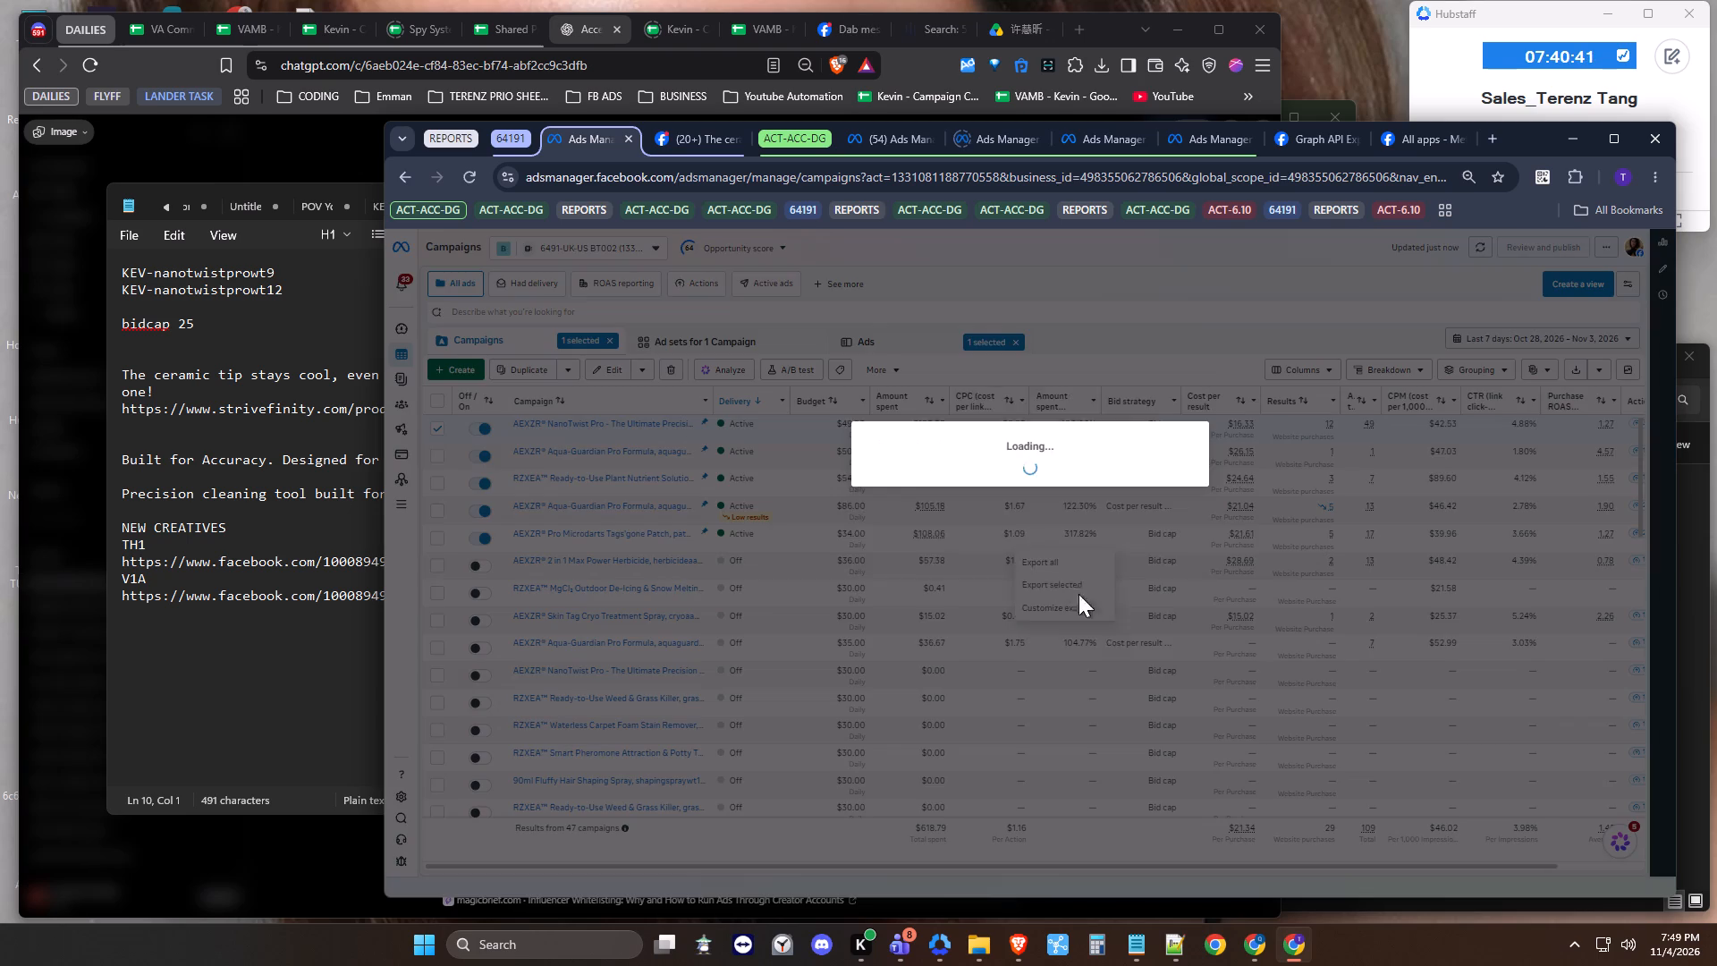
pyautogui.moveTo(917, 525); pyautogui.dragTo(1155, 555)
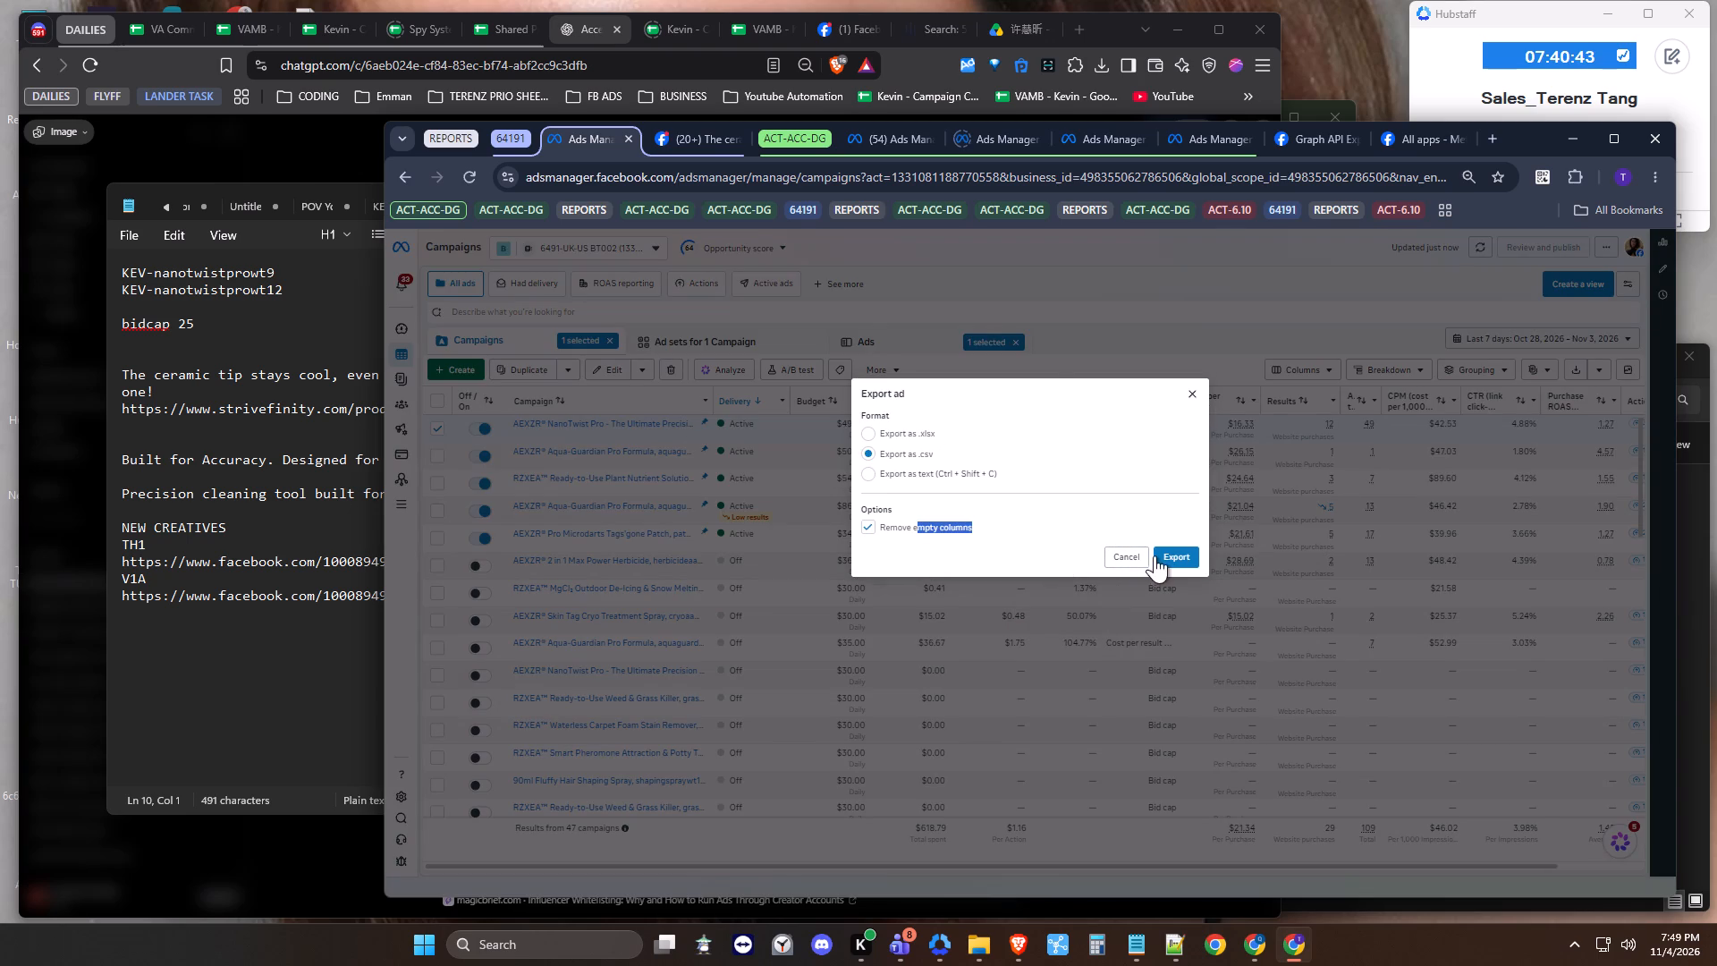
pyautogui.moveTo(1155, 555); pyautogui.dragTo(1152, 555)
pyautogui.click(1180, 556)
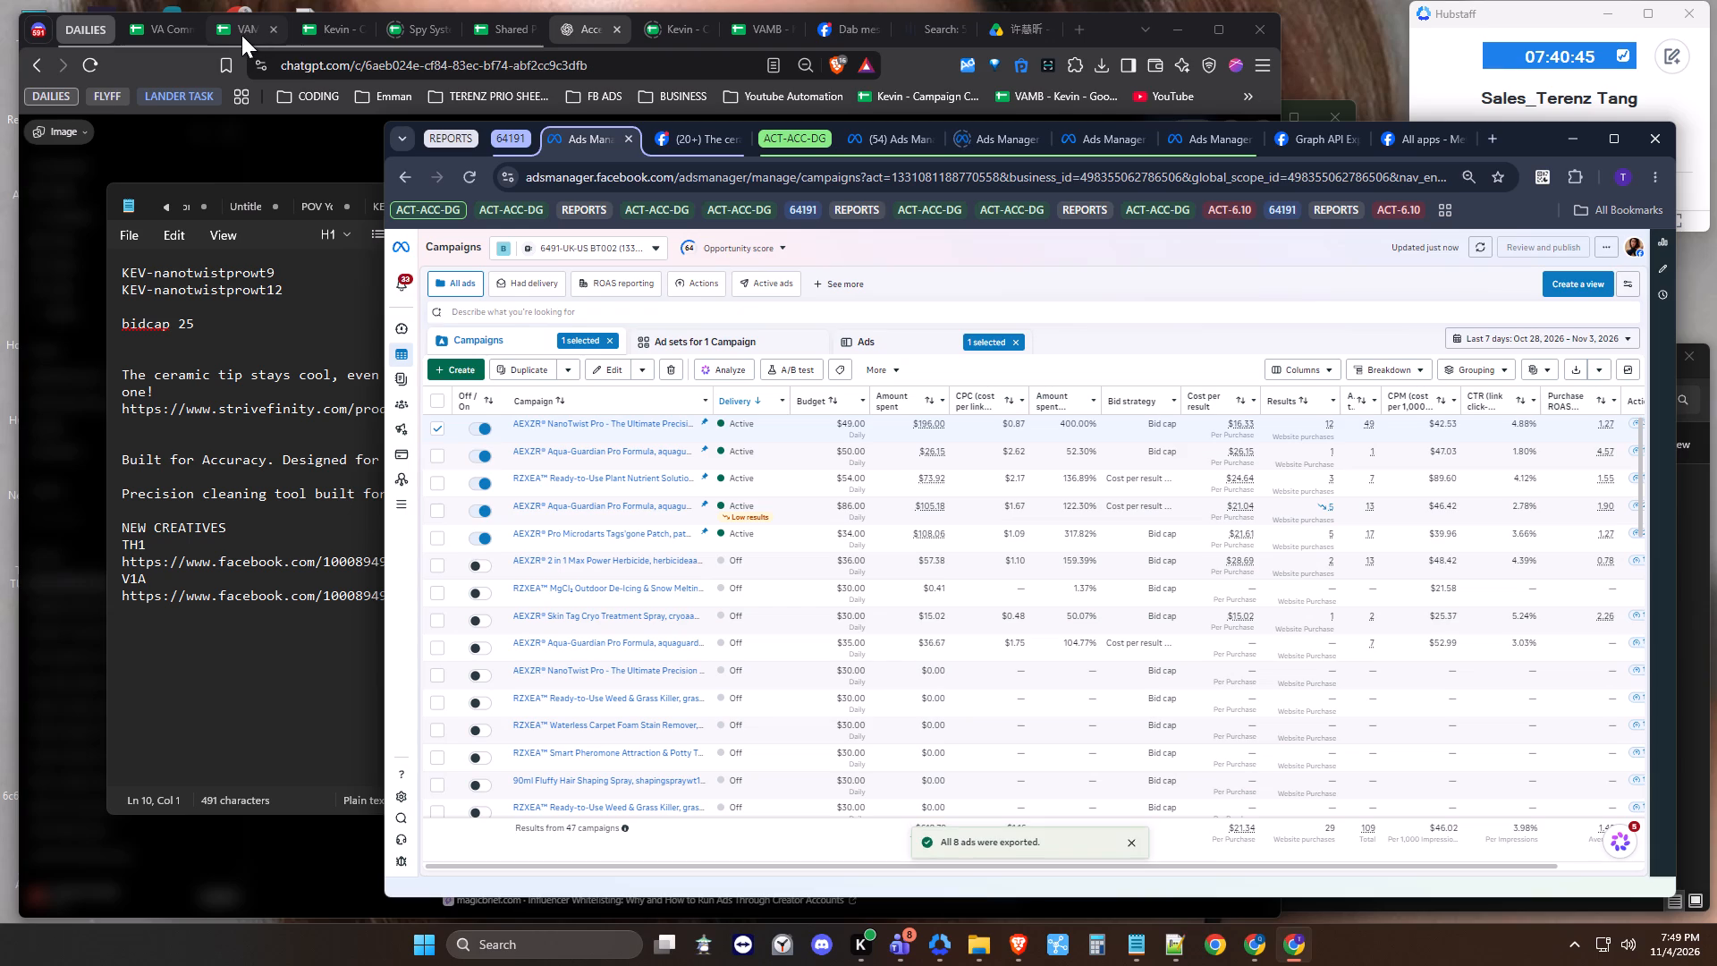
# Switch to Drive, check the parent 260226 NanoTwist Pro folder, and reopen its first creator subfolder.
pyautogui.click(993, 34)
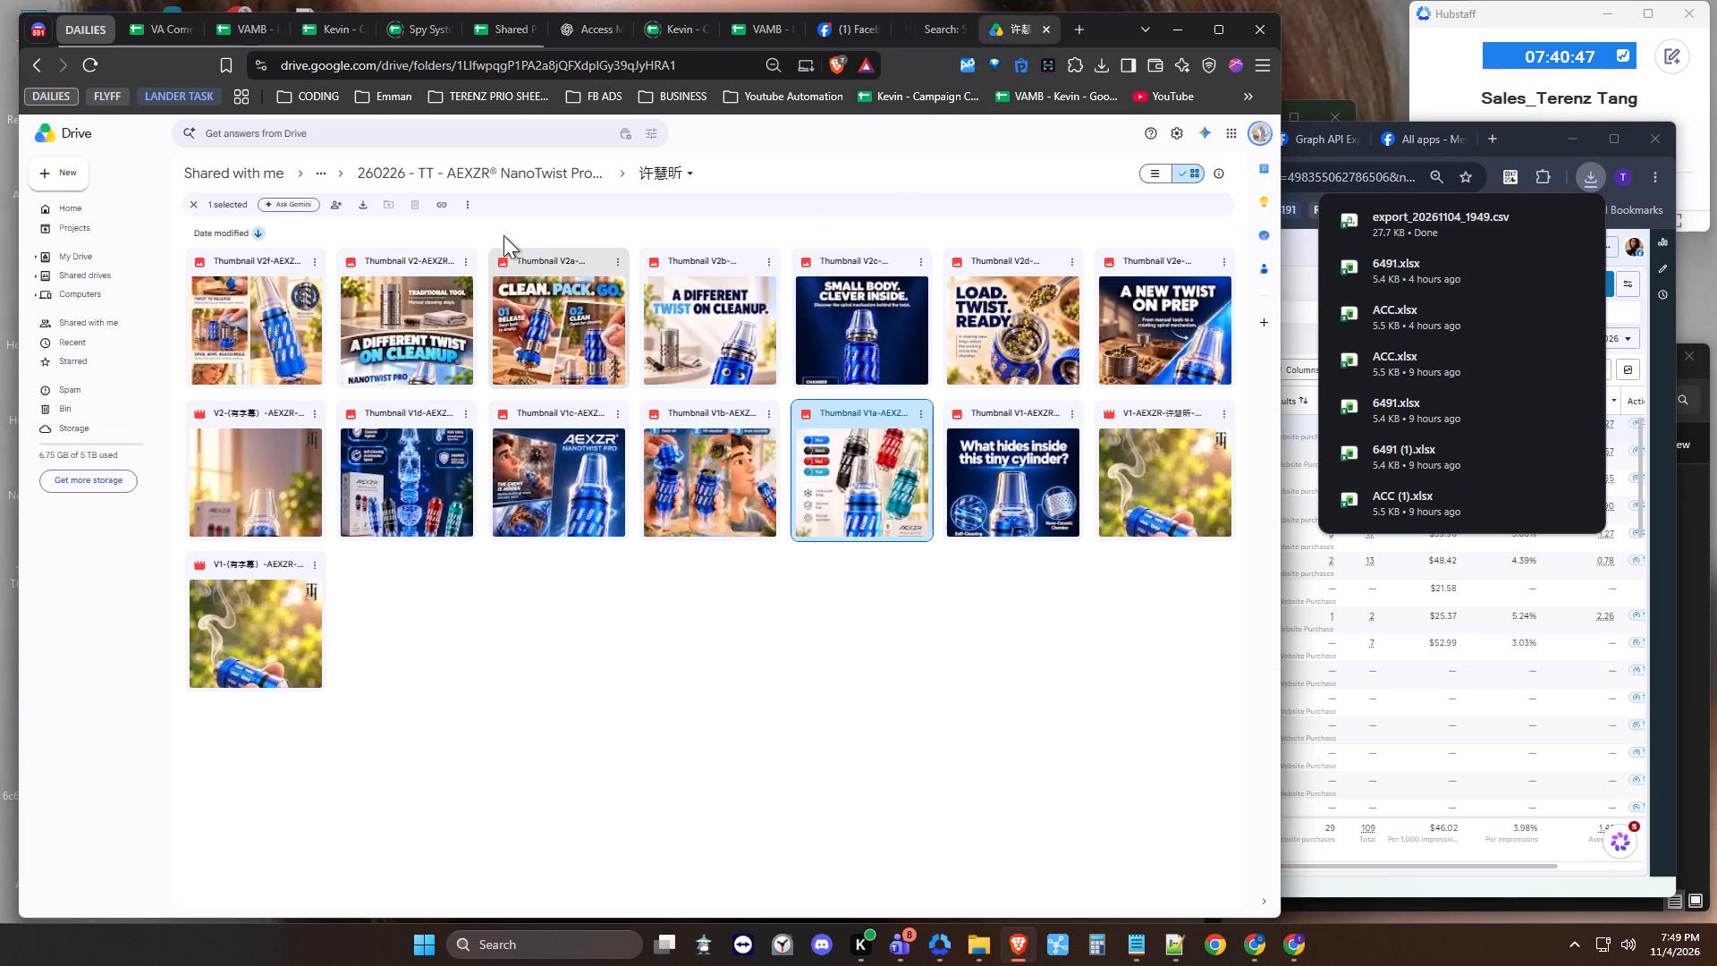
pyautogui.click(540, 176)
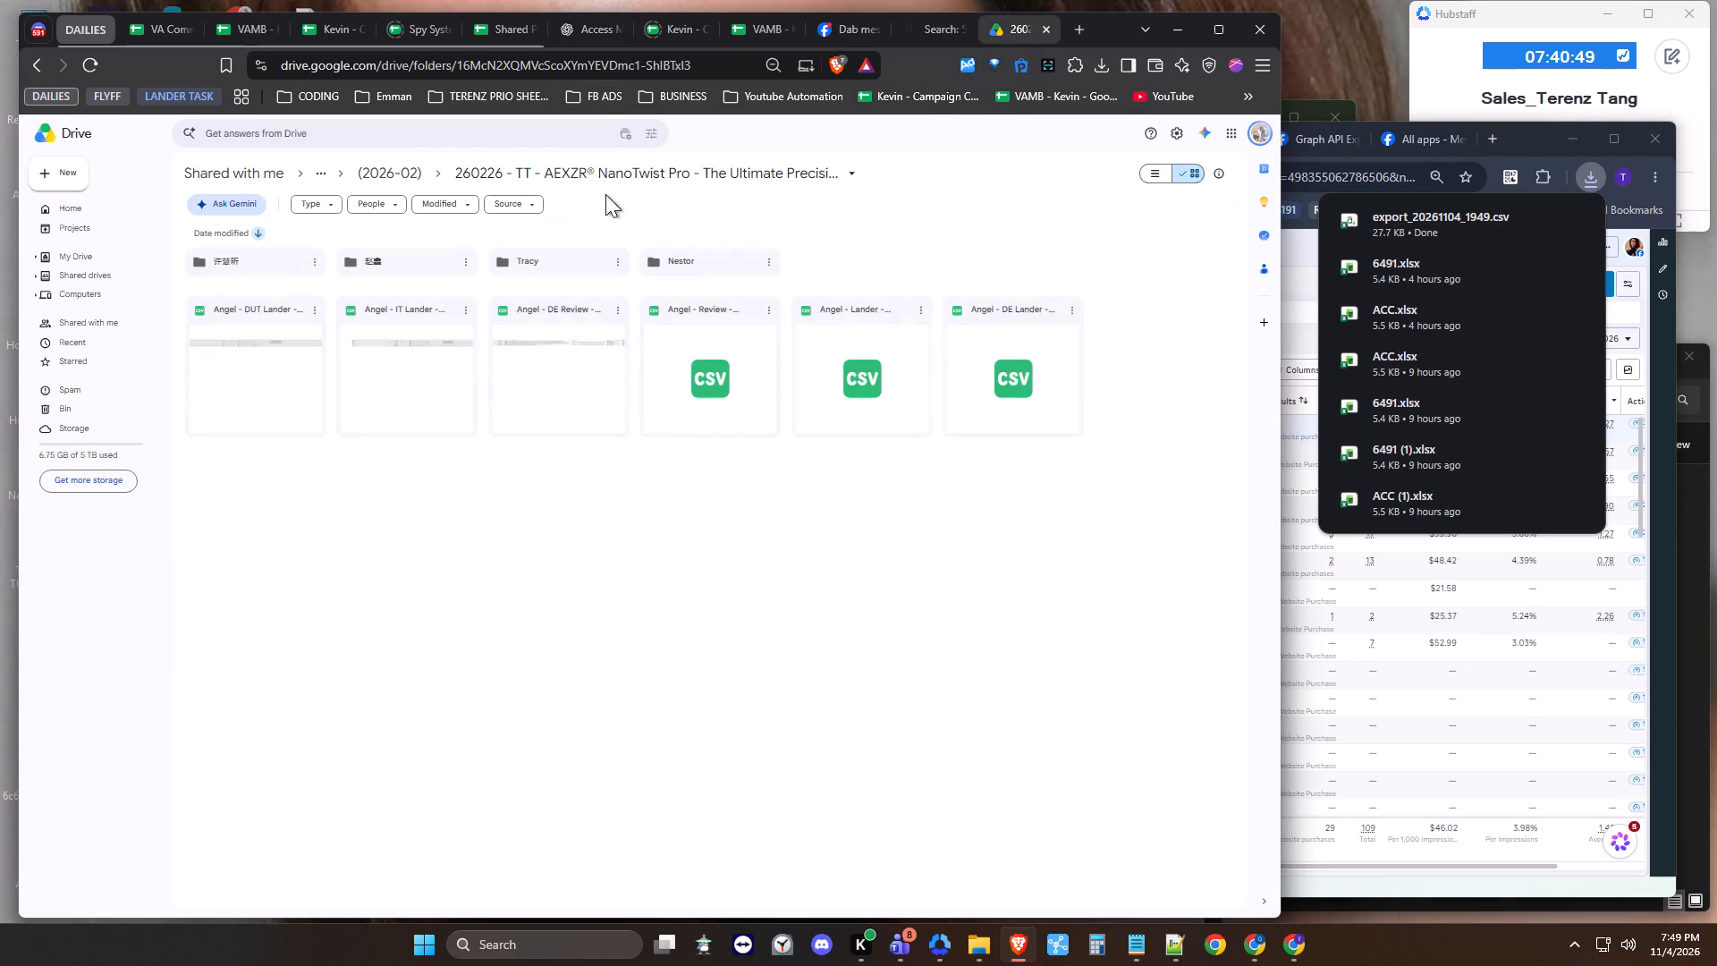
pyautogui.doubleClick(286, 266)
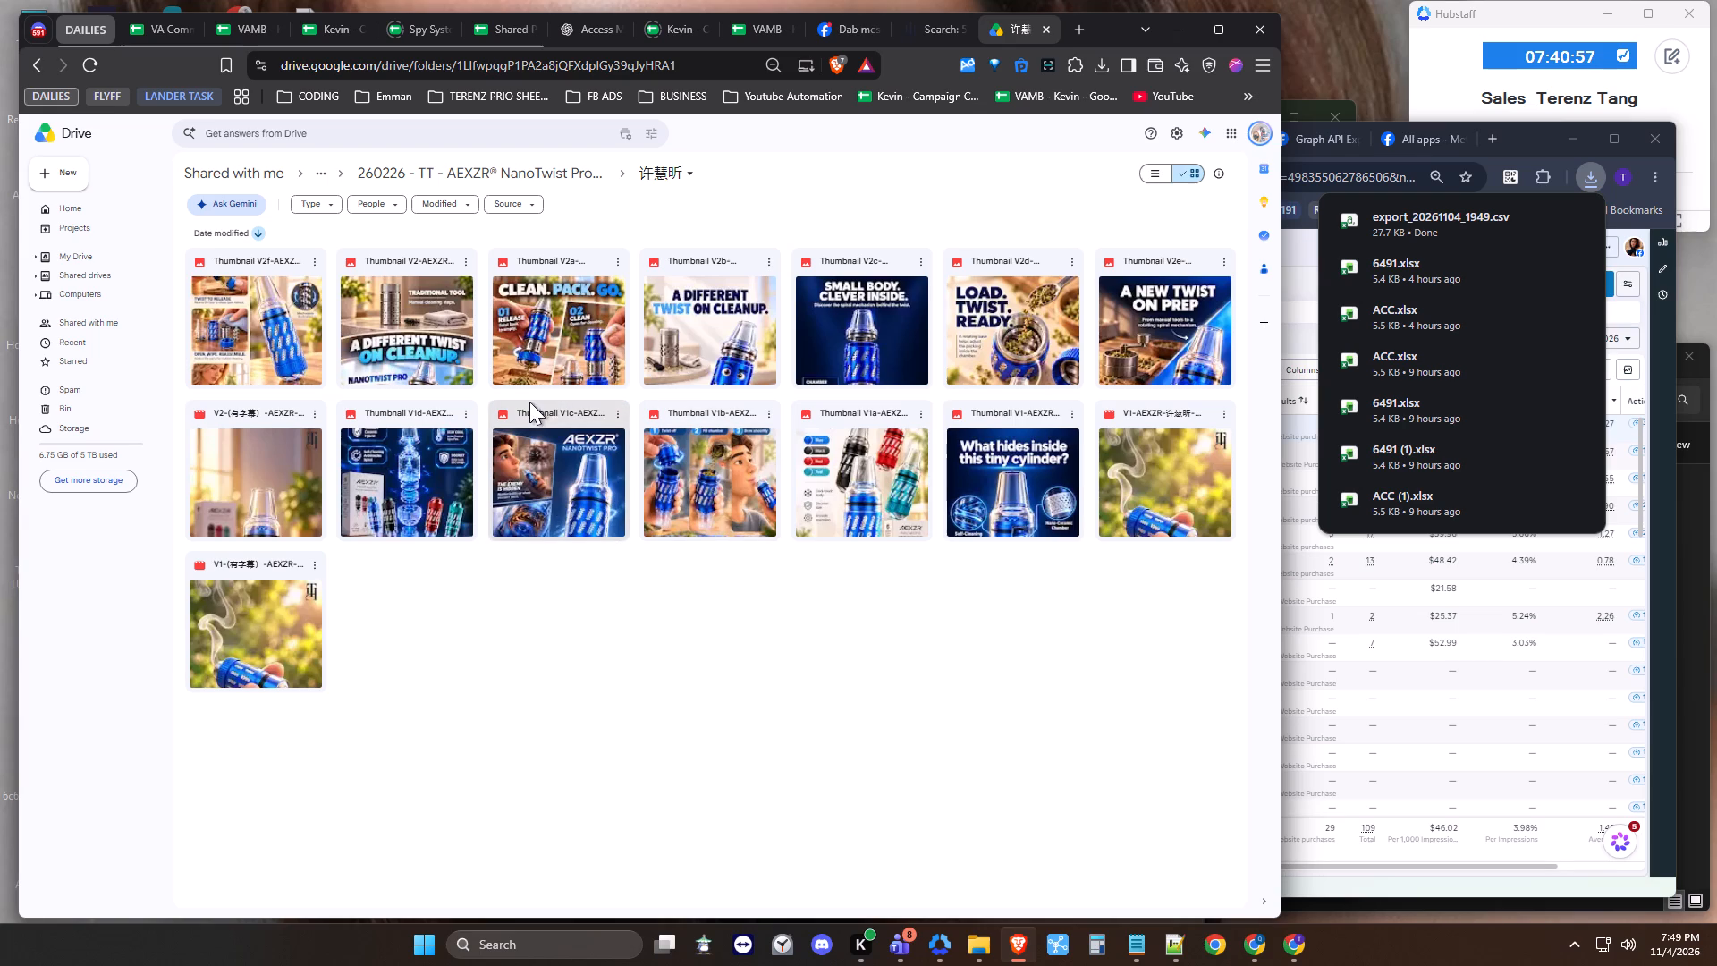
# Compare the nanotwistprowt9 ads of the selected campaign in Ads Manager with the thumbnails and videos in the creator's Drive folder.
pyautogui.click(1520, 136)
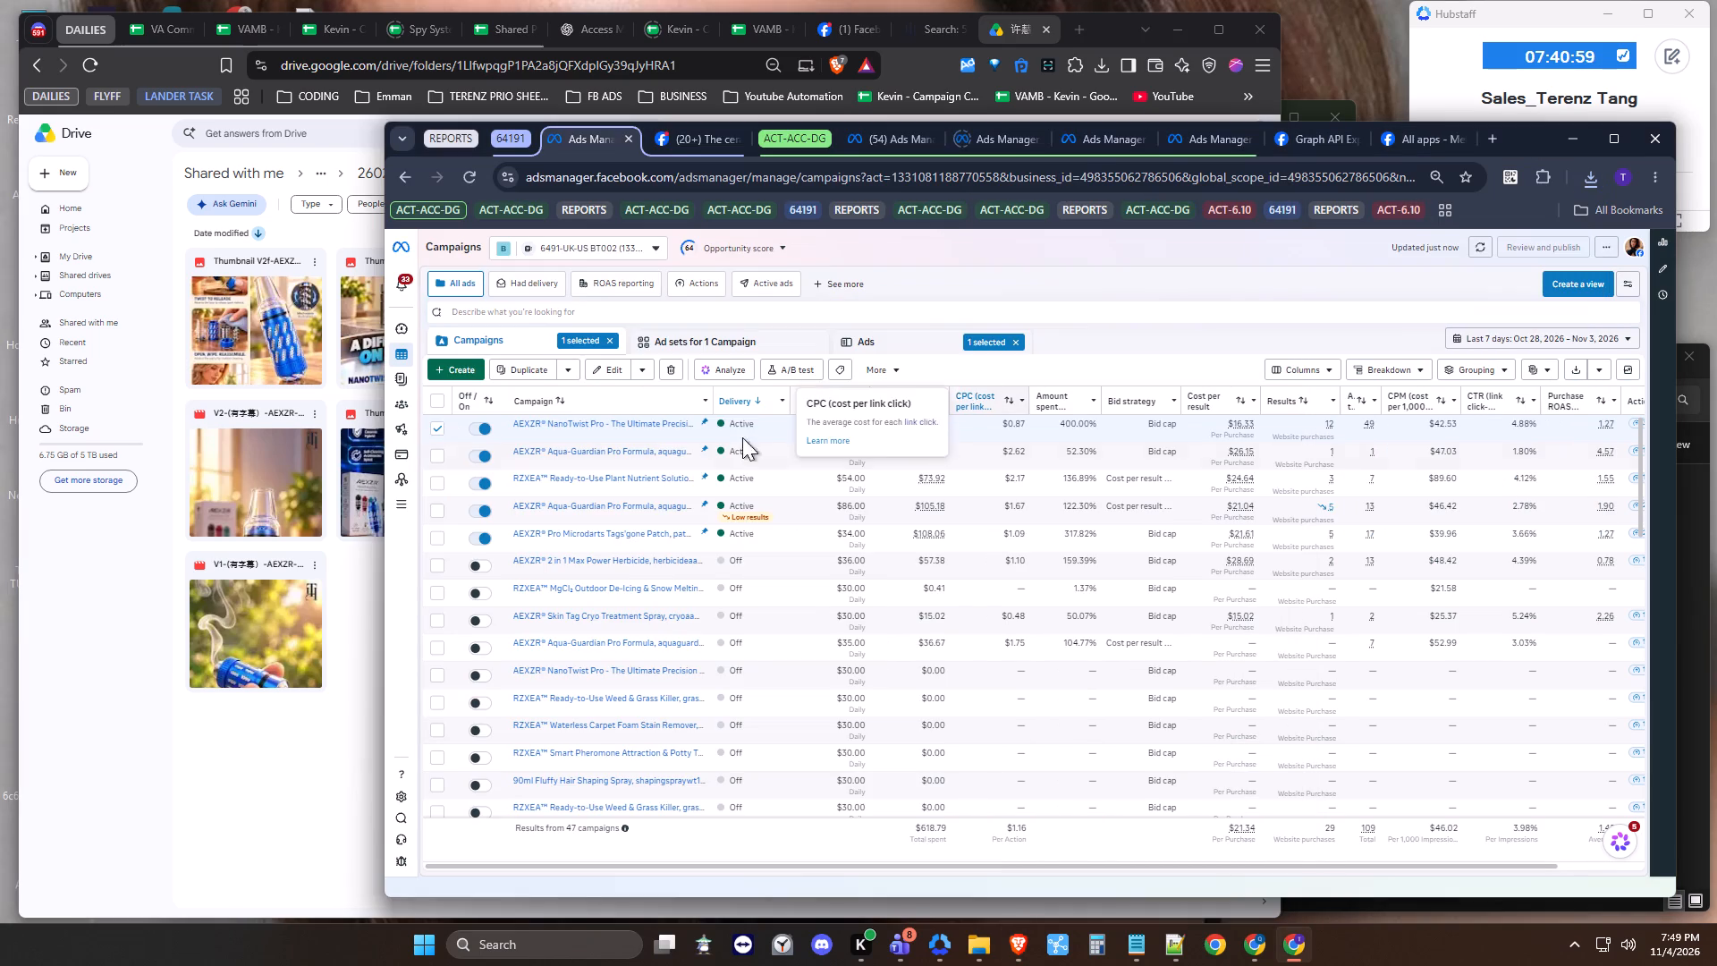
pyautogui.click(931, 331)
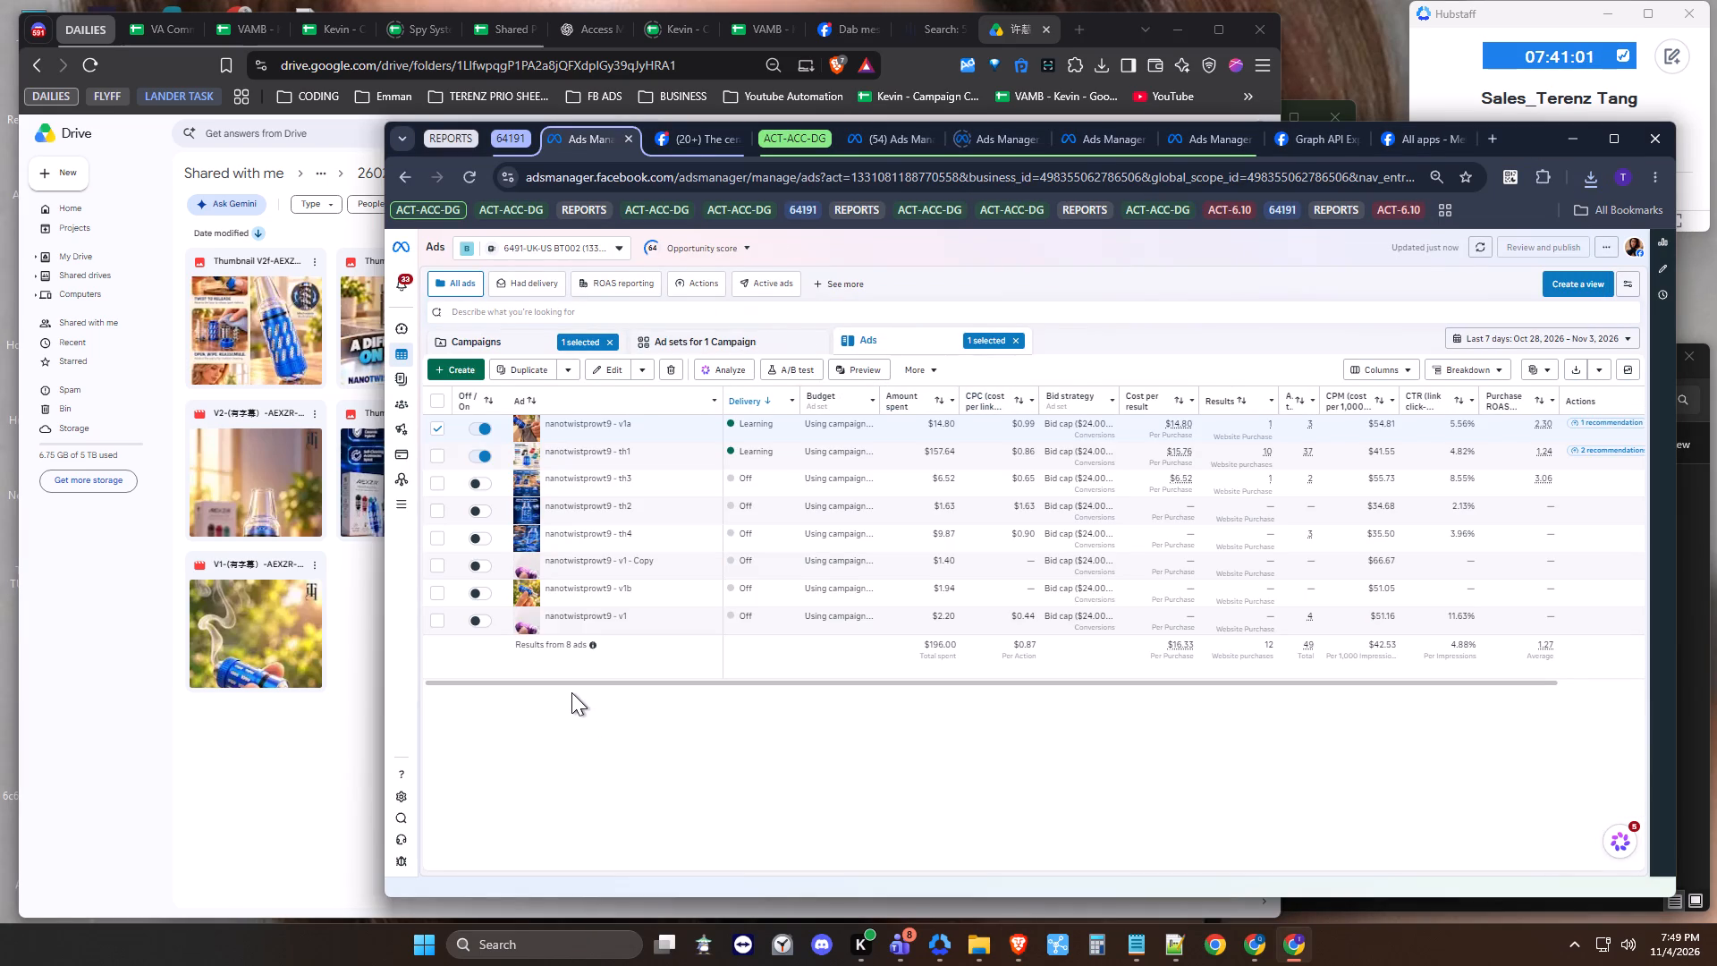
pyautogui.click(238, 824)
pyautogui.click(1366, 818)
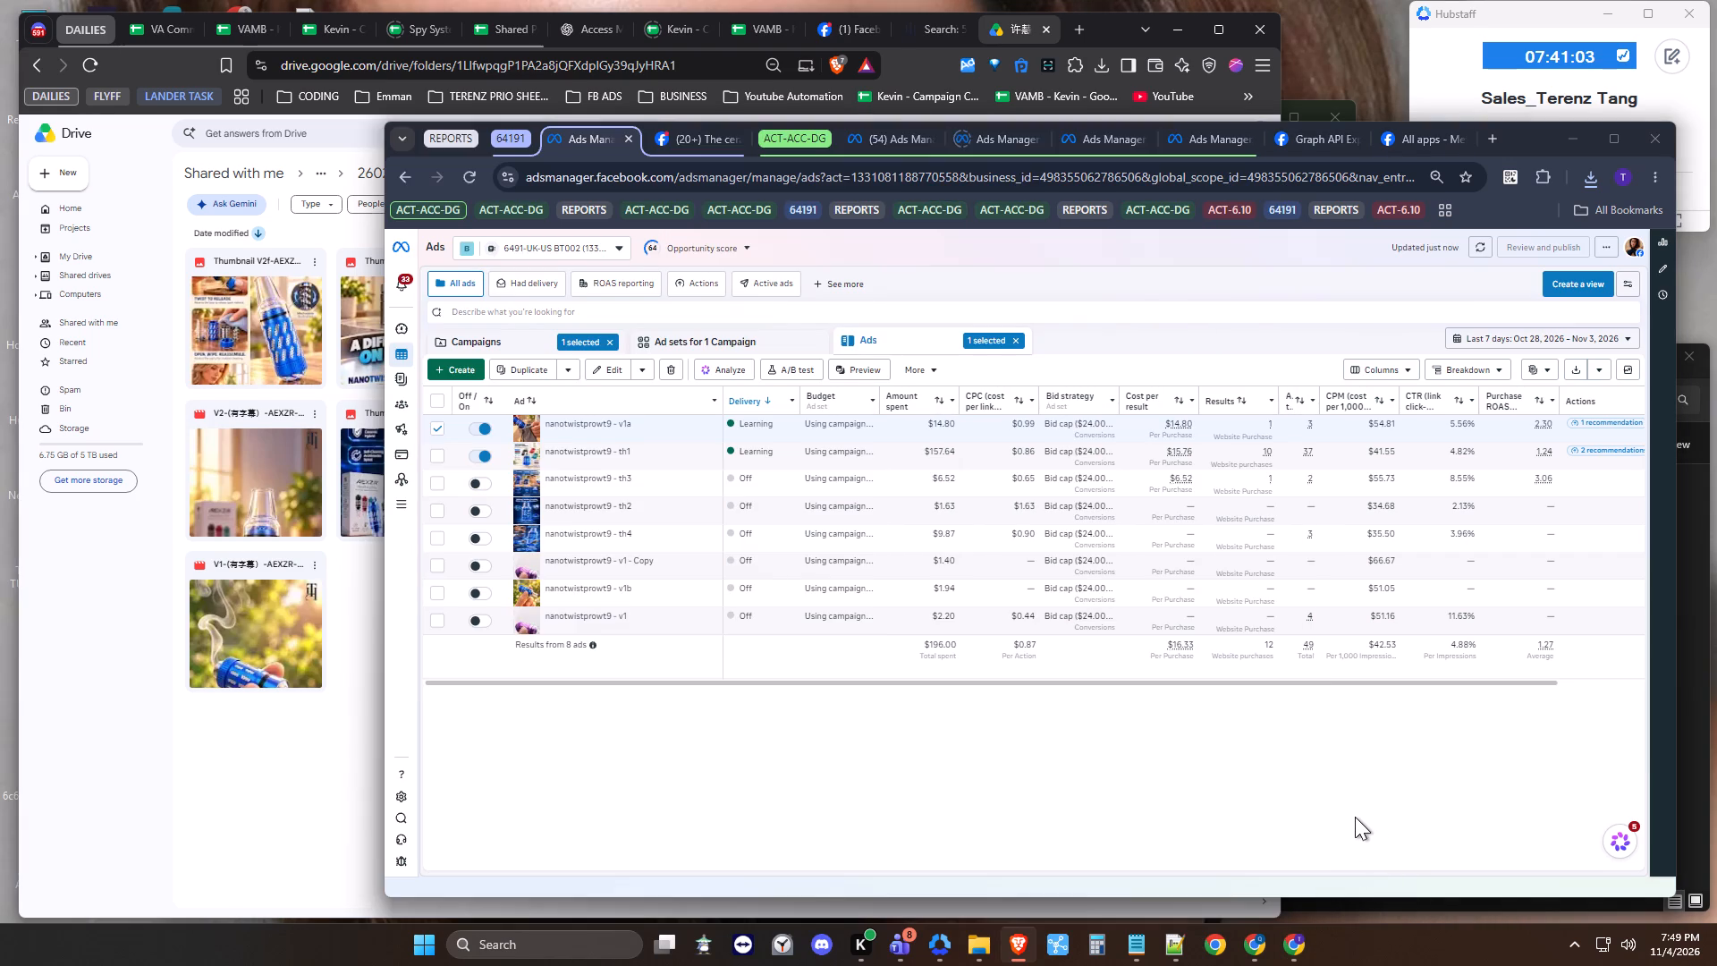
pyautogui.click(156, 822)
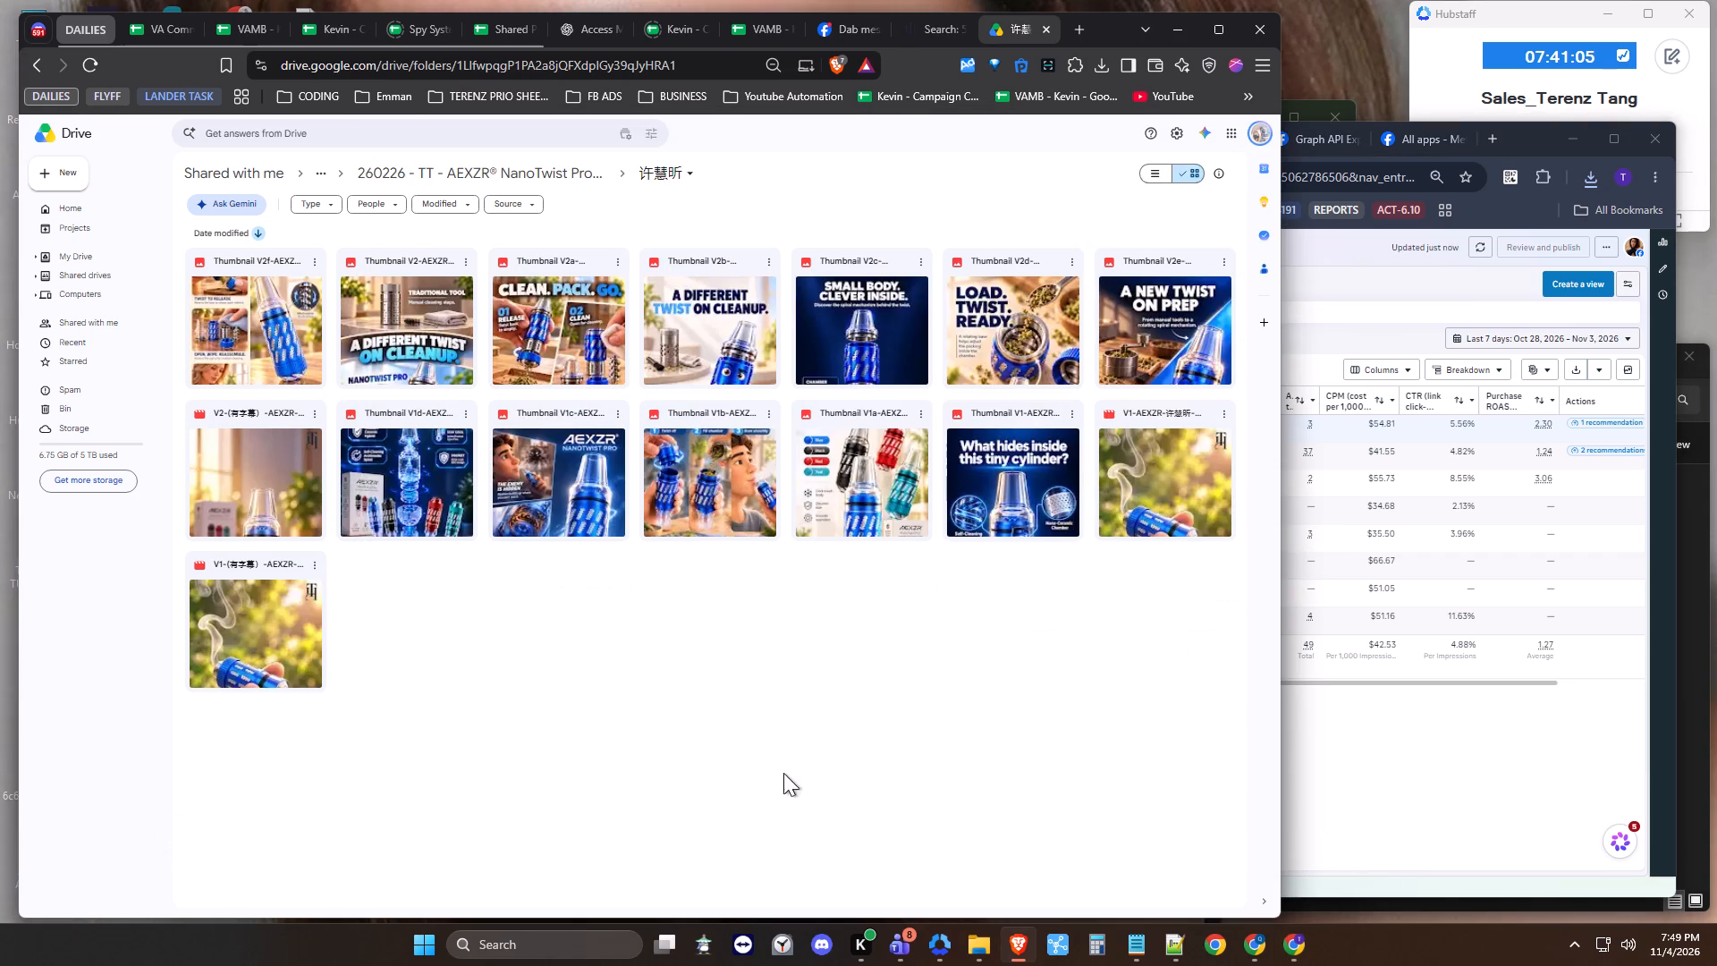
pyautogui.click(1155, 164)
pyautogui.click(1194, 172)
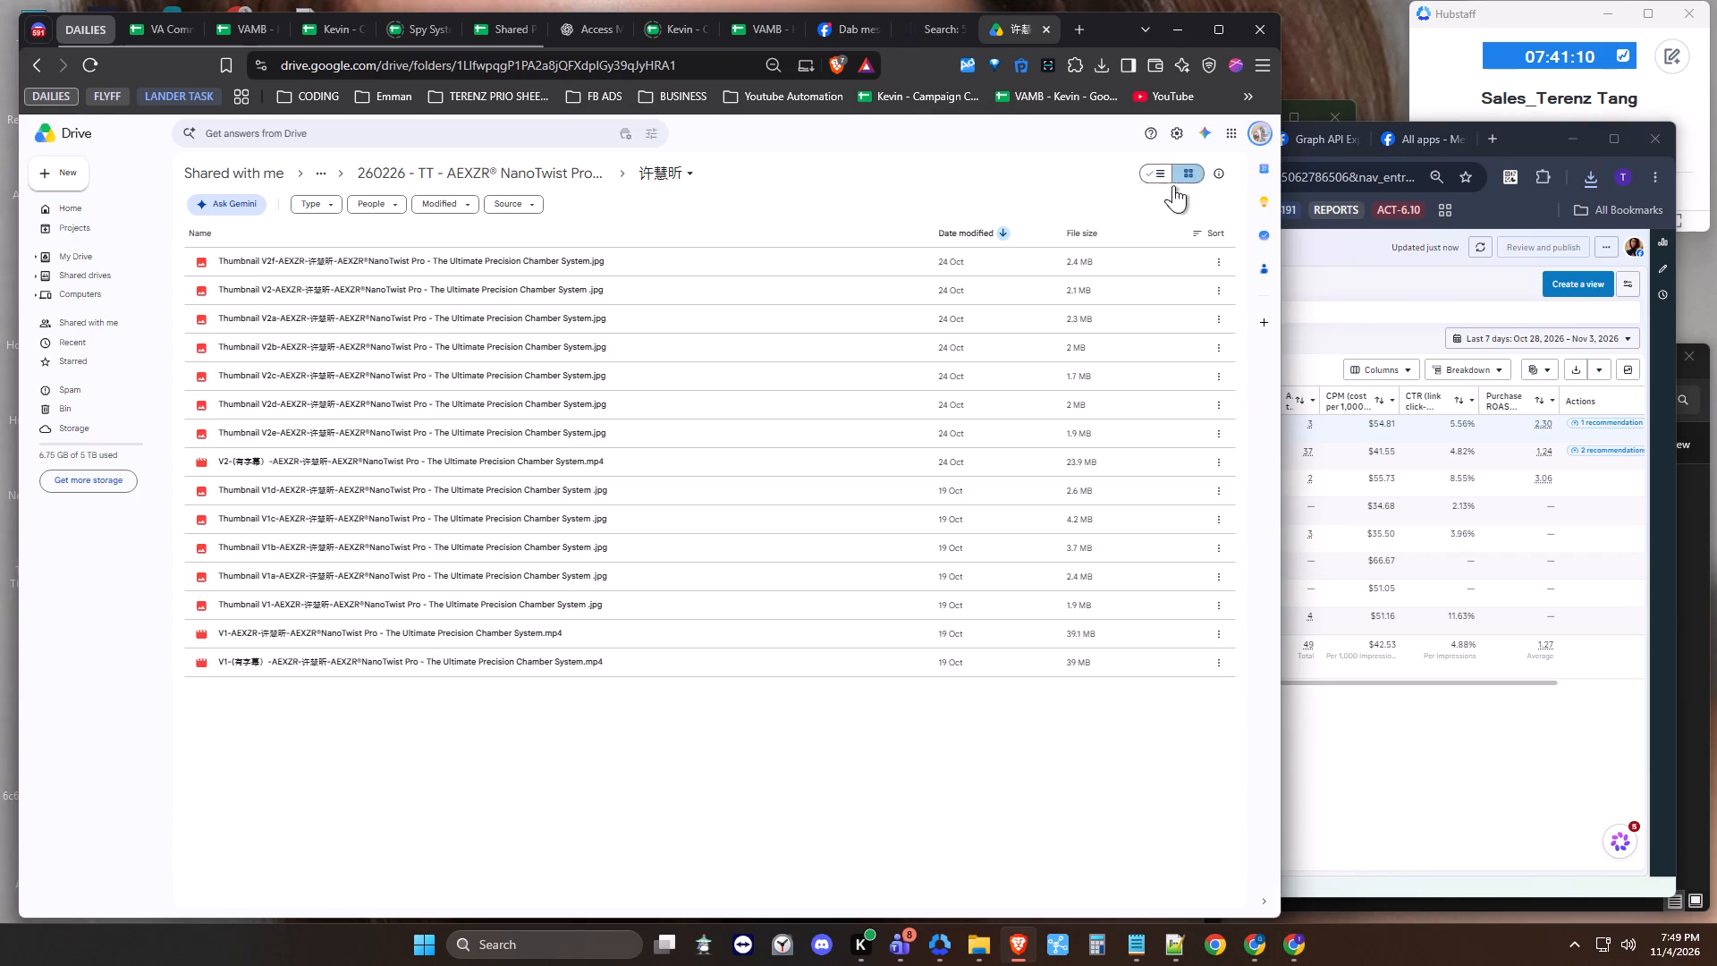
pyautogui.click(985, 939)
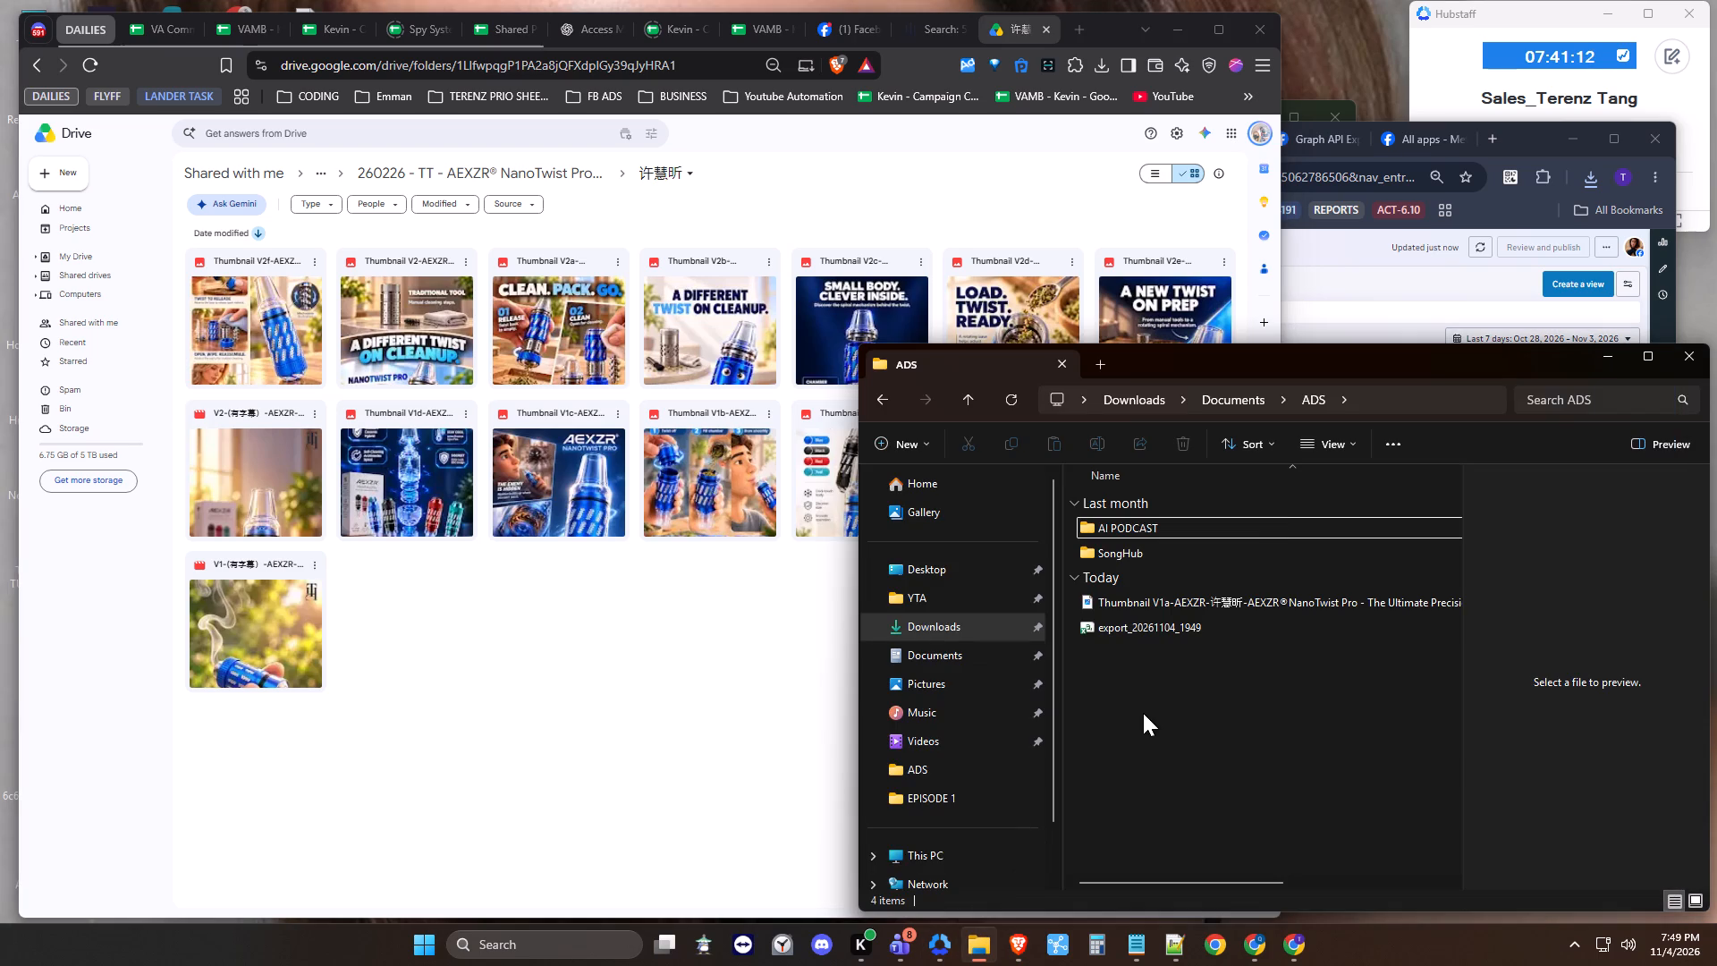
# Switch to the Facebook post with the ceramic tip copy and replay its video from the start.
pyautogui.click(639, 693)
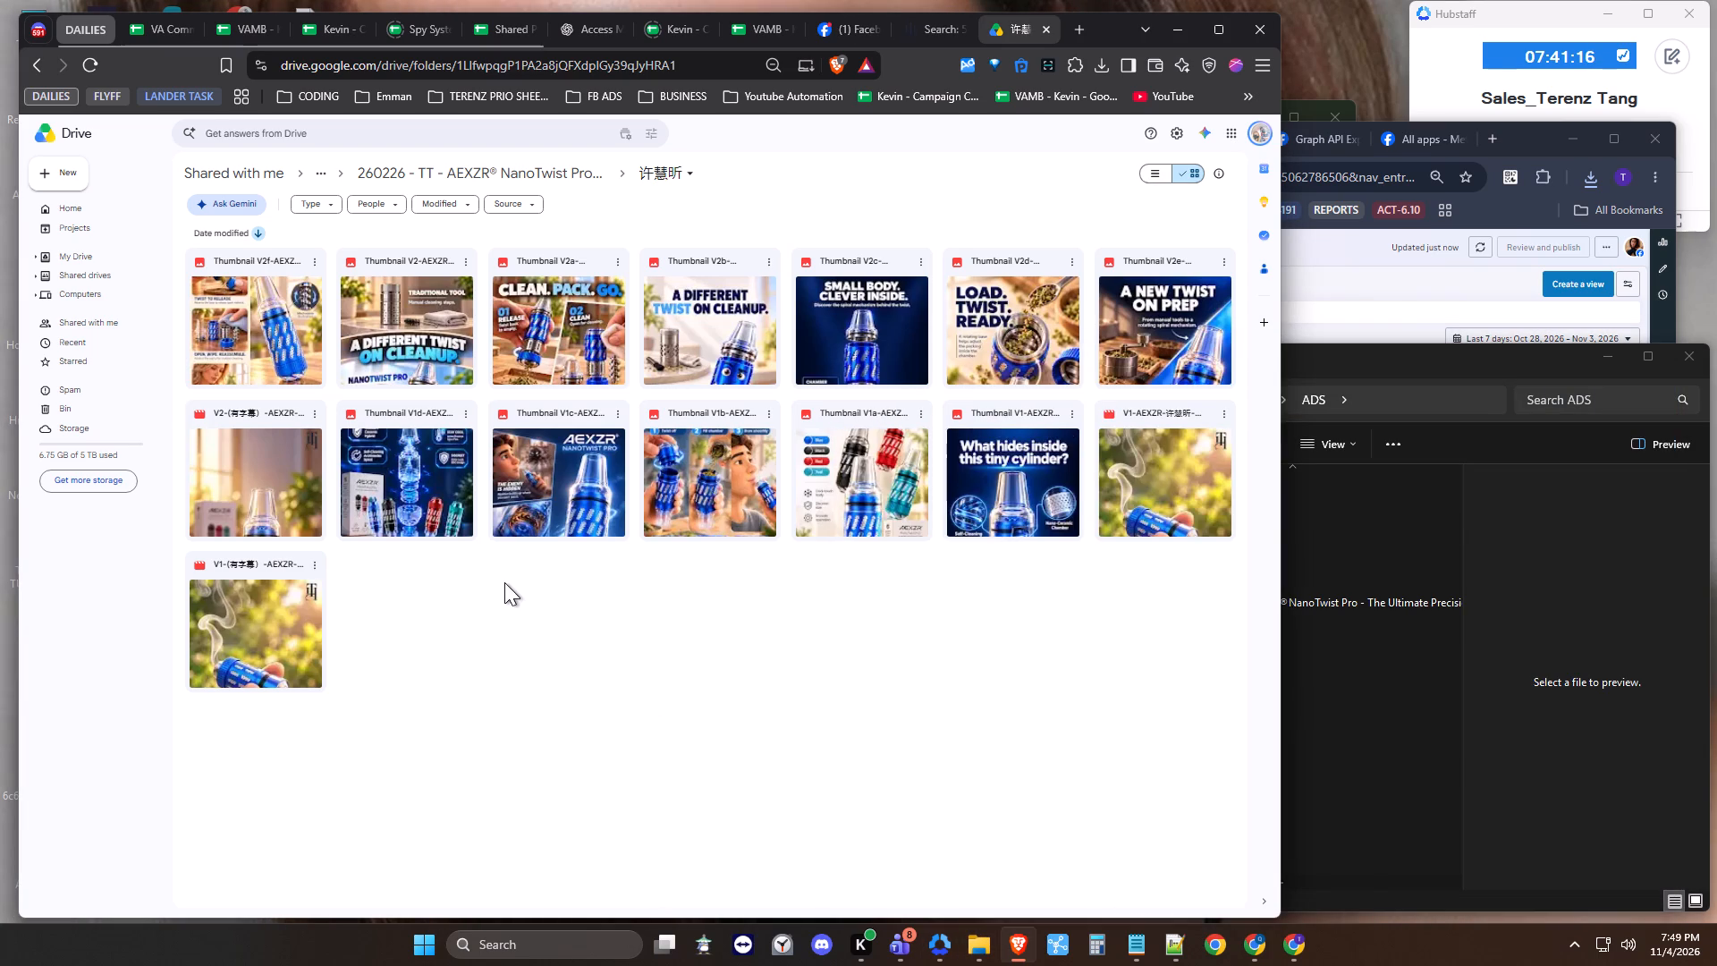
pyautogui.click(1534, 127)
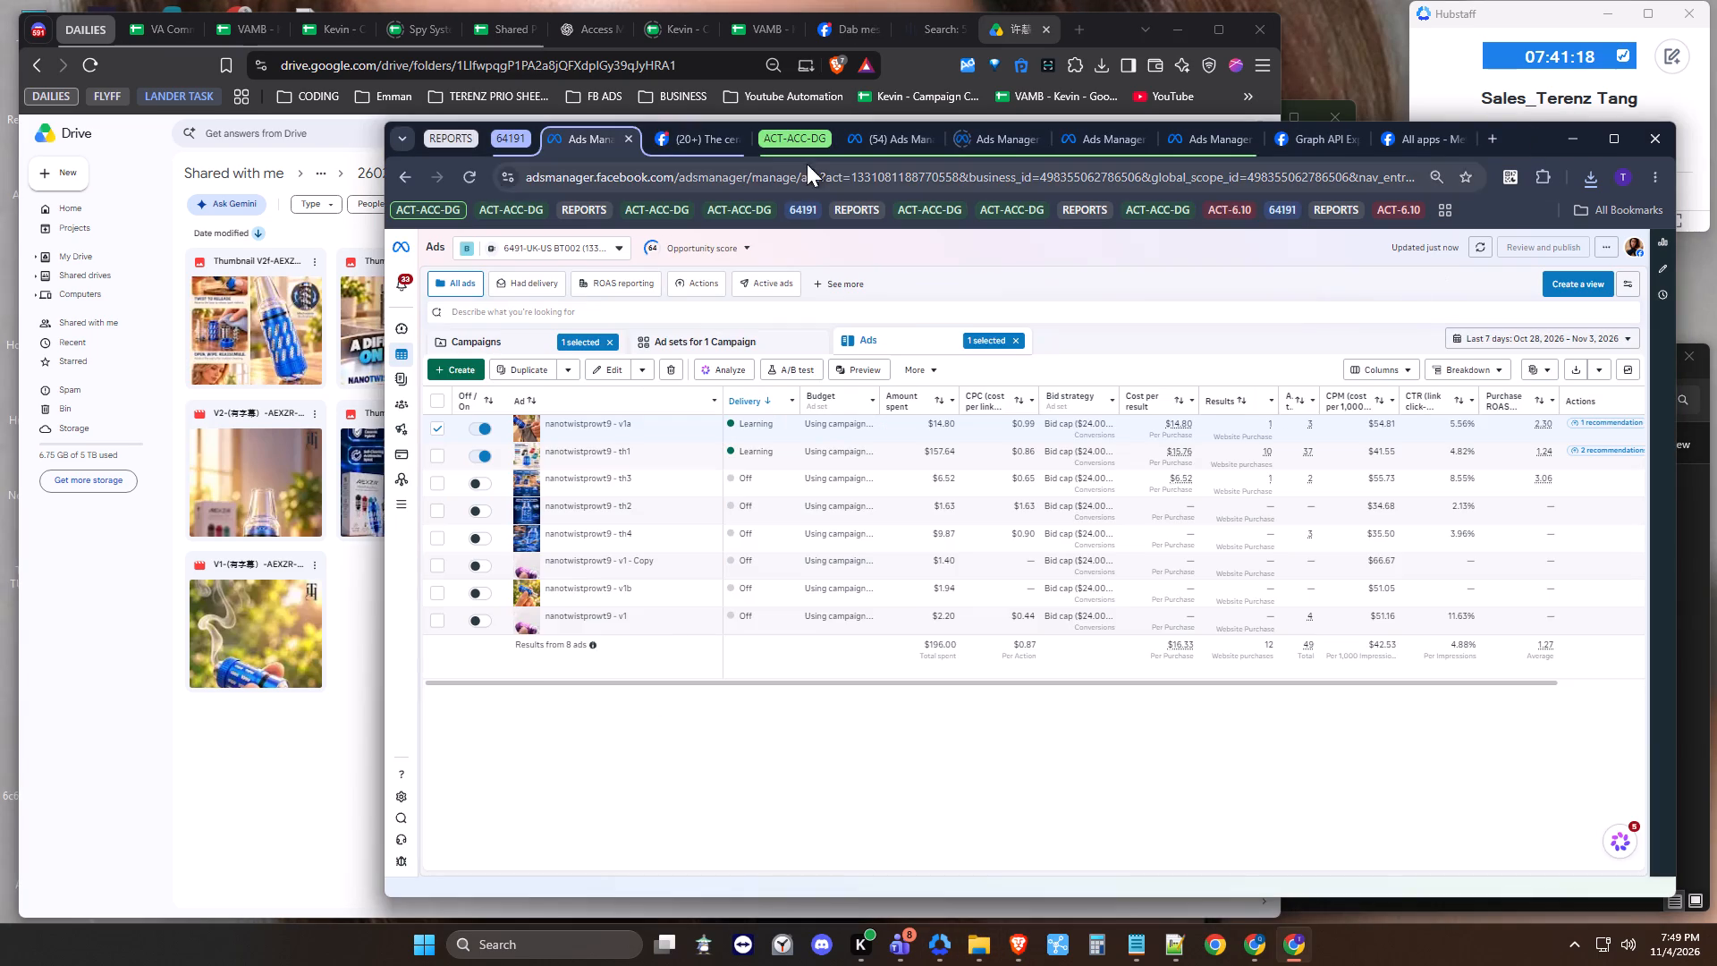
pyautogui.click(698, 146)
pyautogui.scroll(1, 1007, 479)
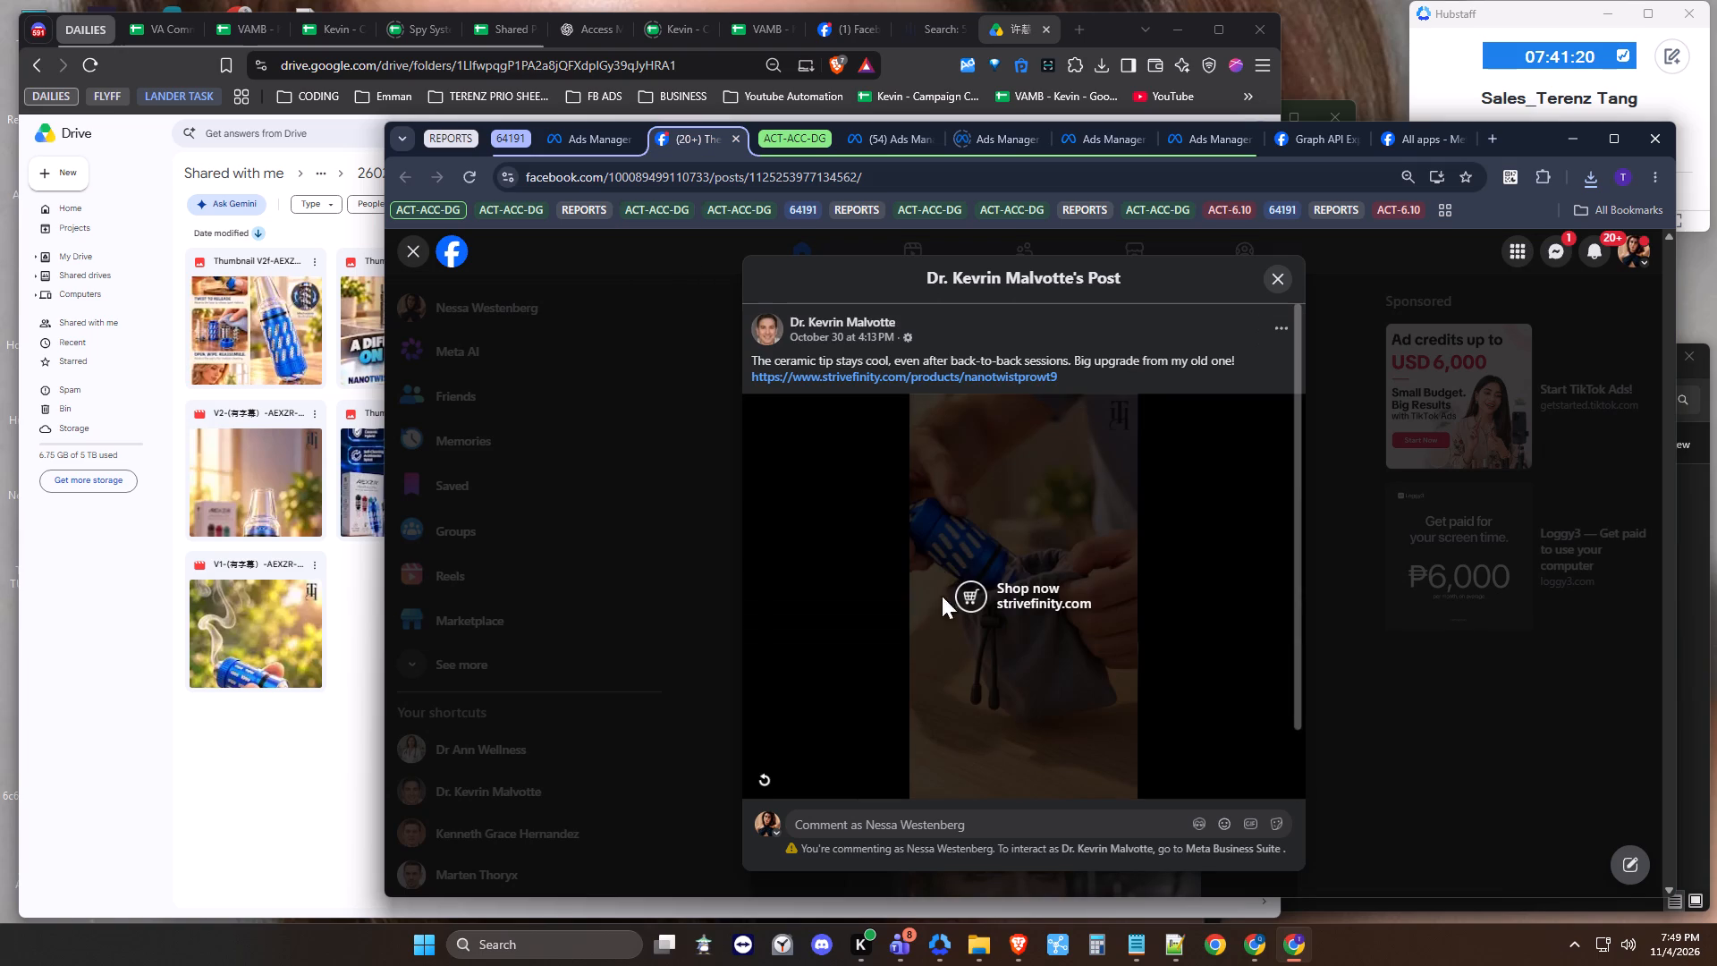
pyautogui.click(765, 770)
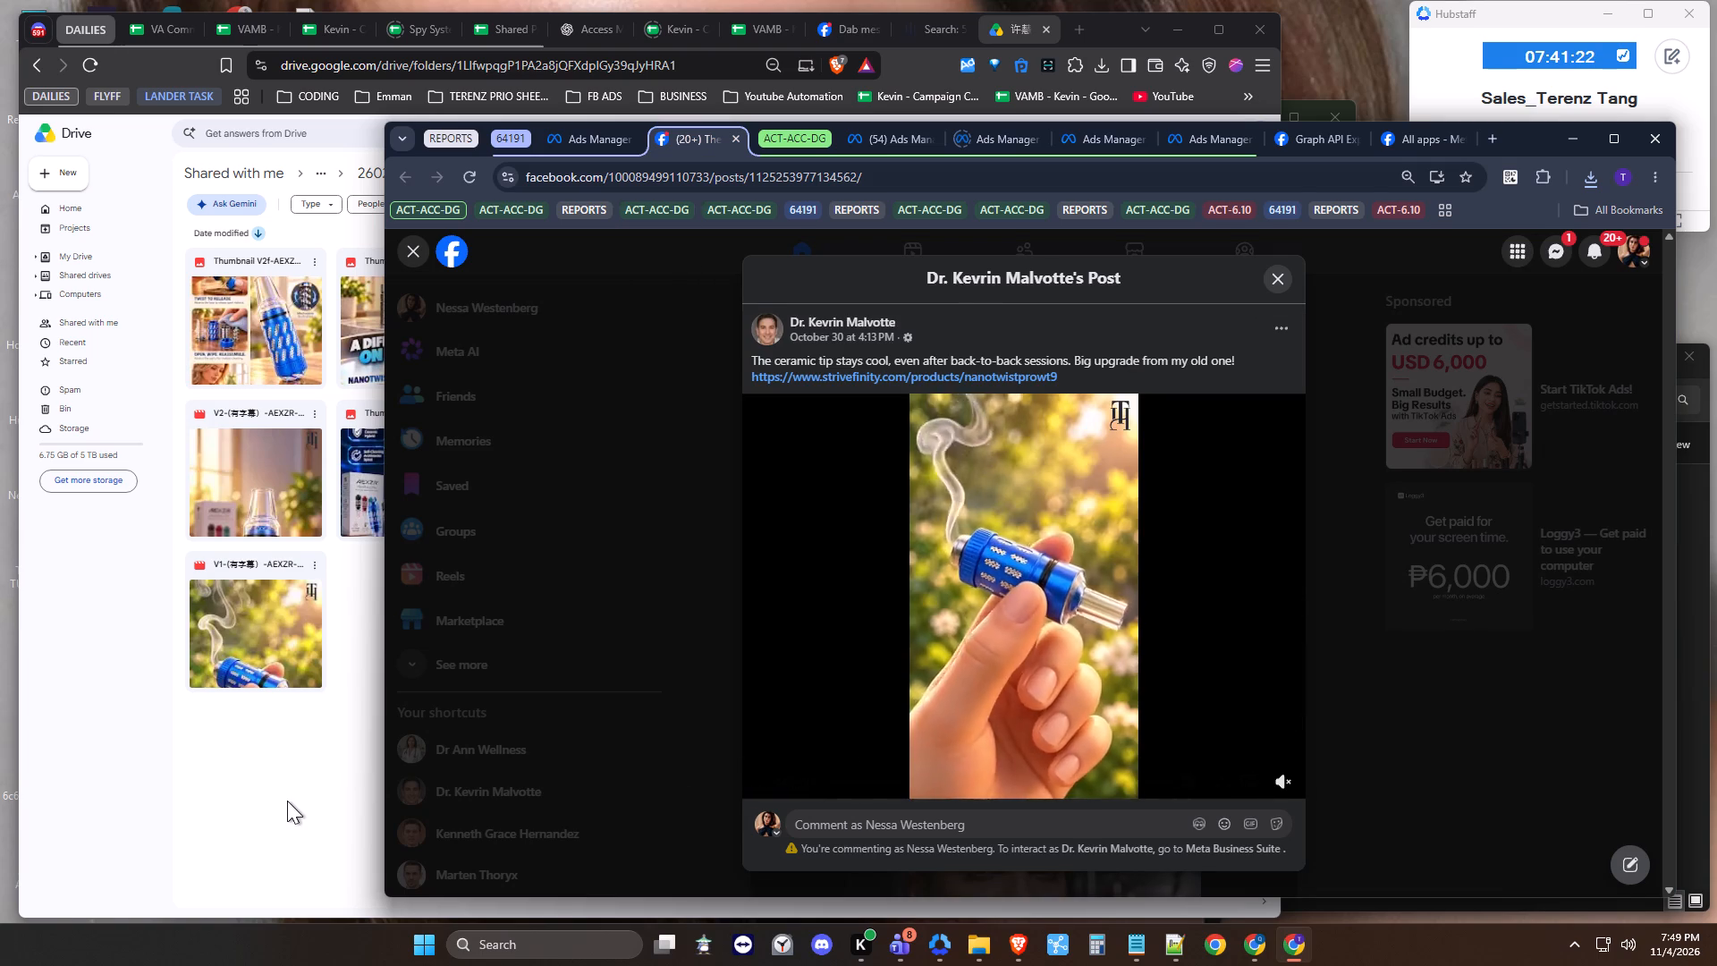
# Open the V1-(有字幕) video in the creator's Drive folder and watch it for comparison with the post's video.
pyautogui.click(287, 801)
pyautogui.click(242, 635)
pyautogui.rightClick(241, 635)
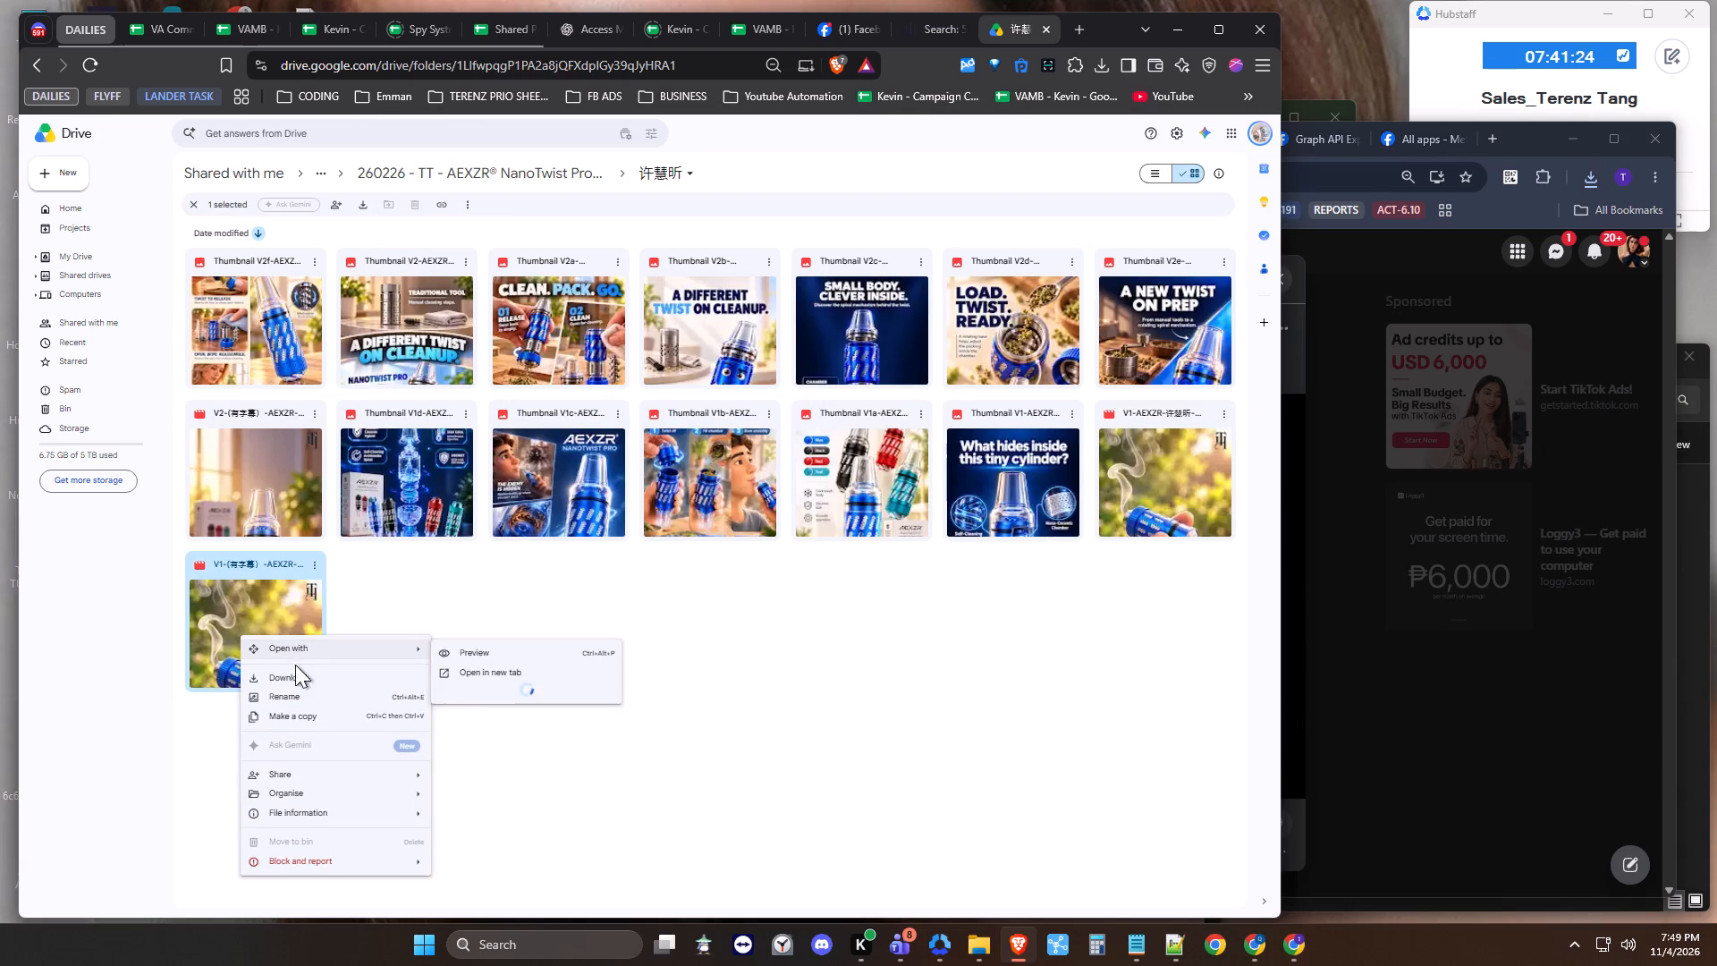
pyautogui.doubleClick(240, 631)
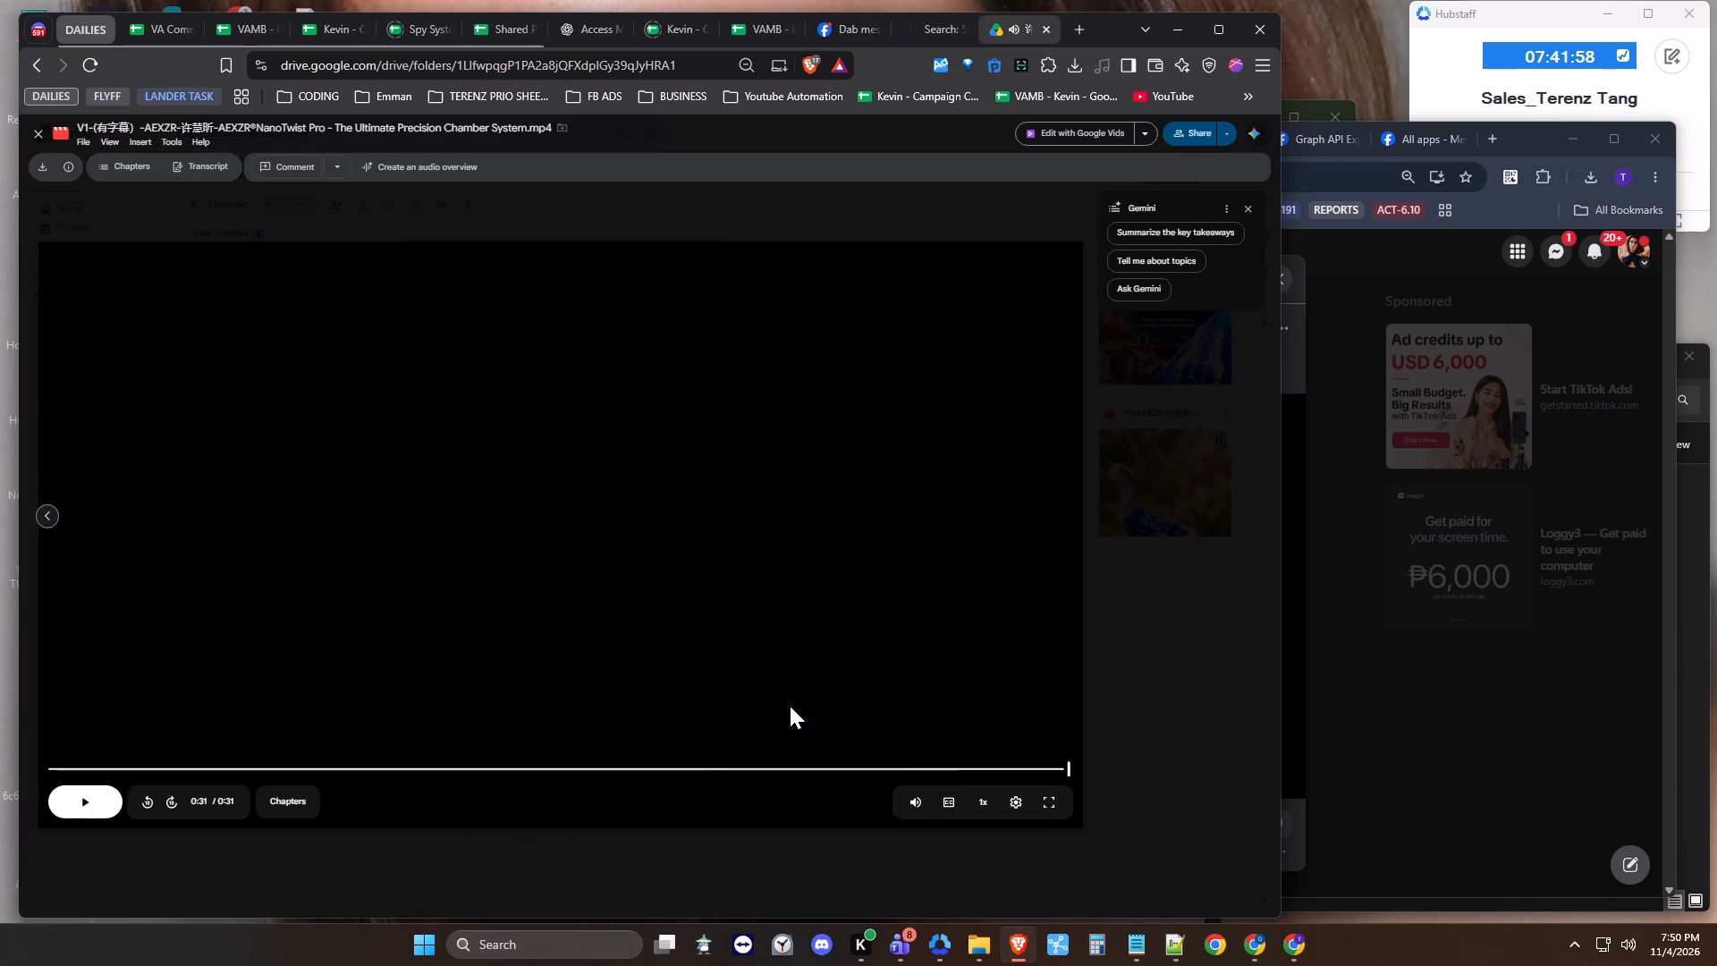
# Close the video preview and download the captioned V1 NanoTwist Pro video from the Drive folder.
pyautogui.press('Escape')
pyautogui.rightClick(256, 632)
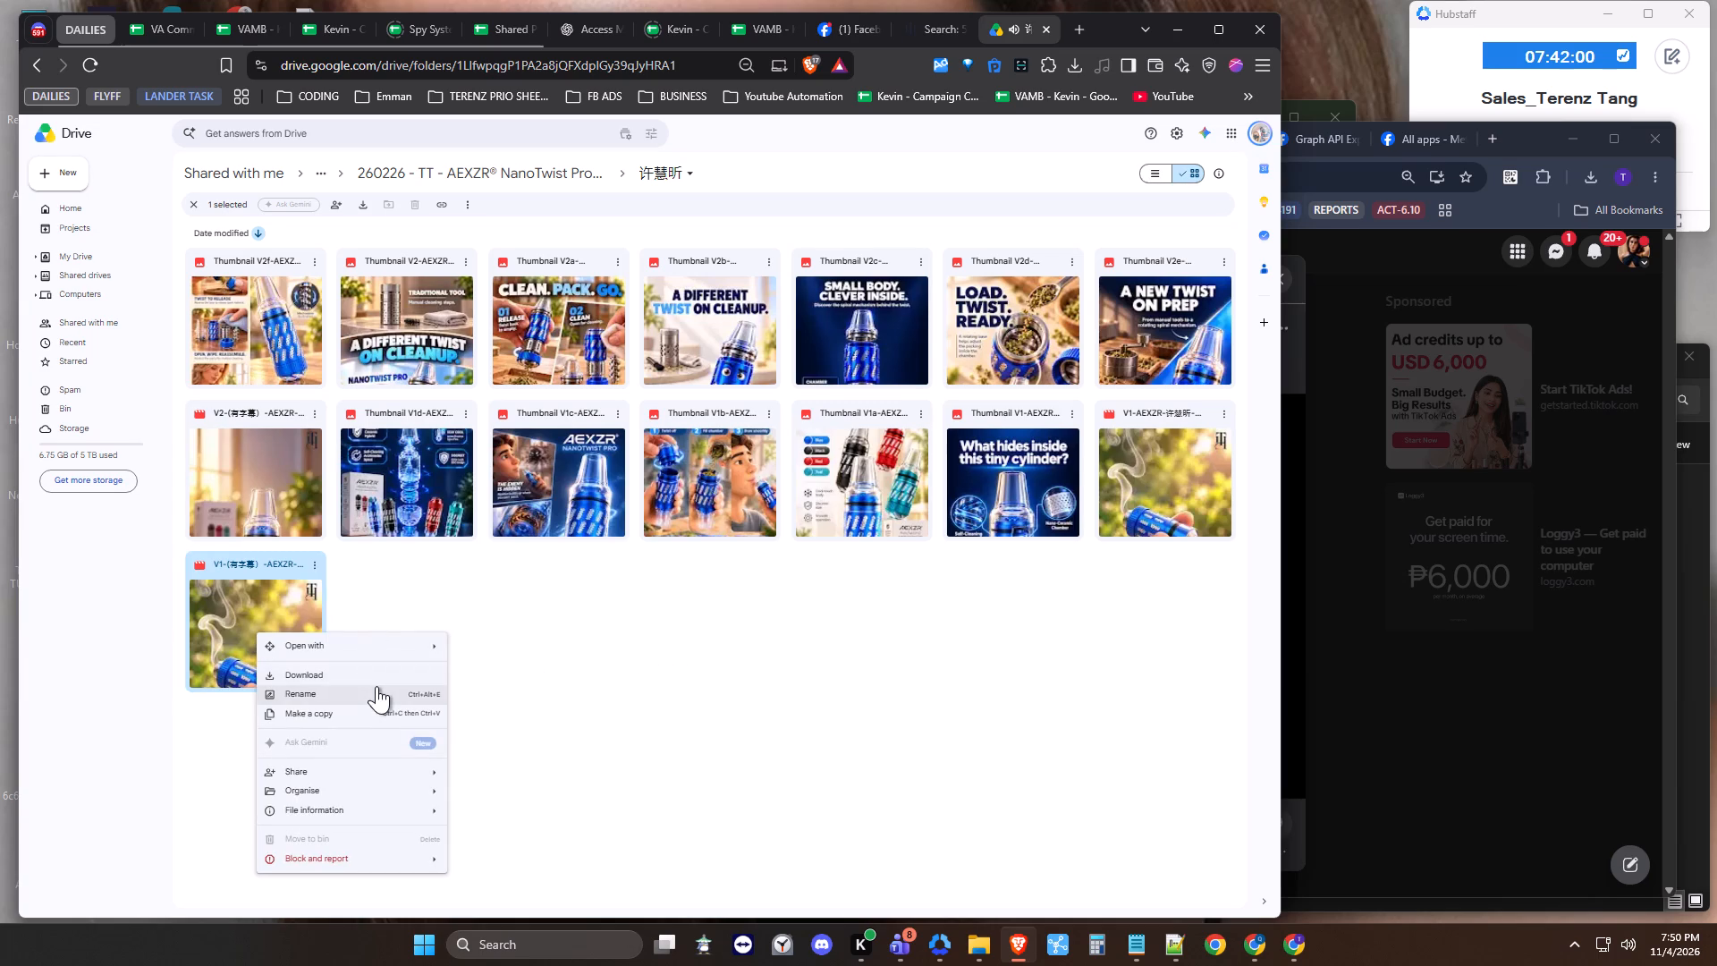
pyautogui.click(374, 674)
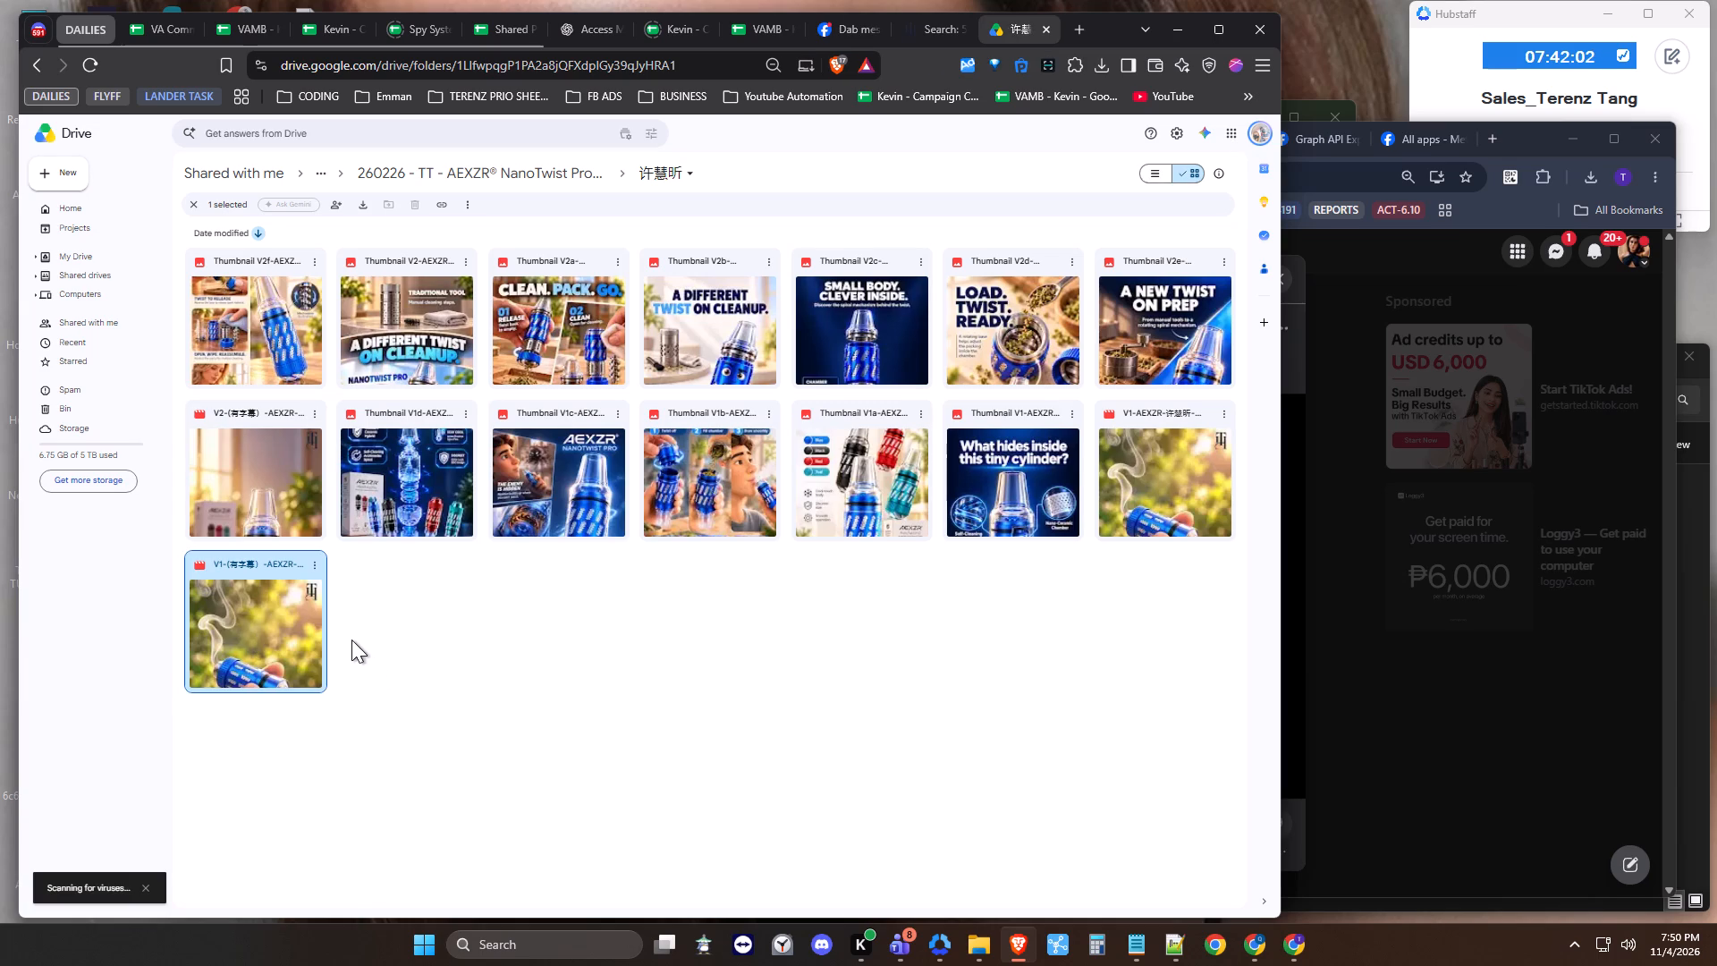
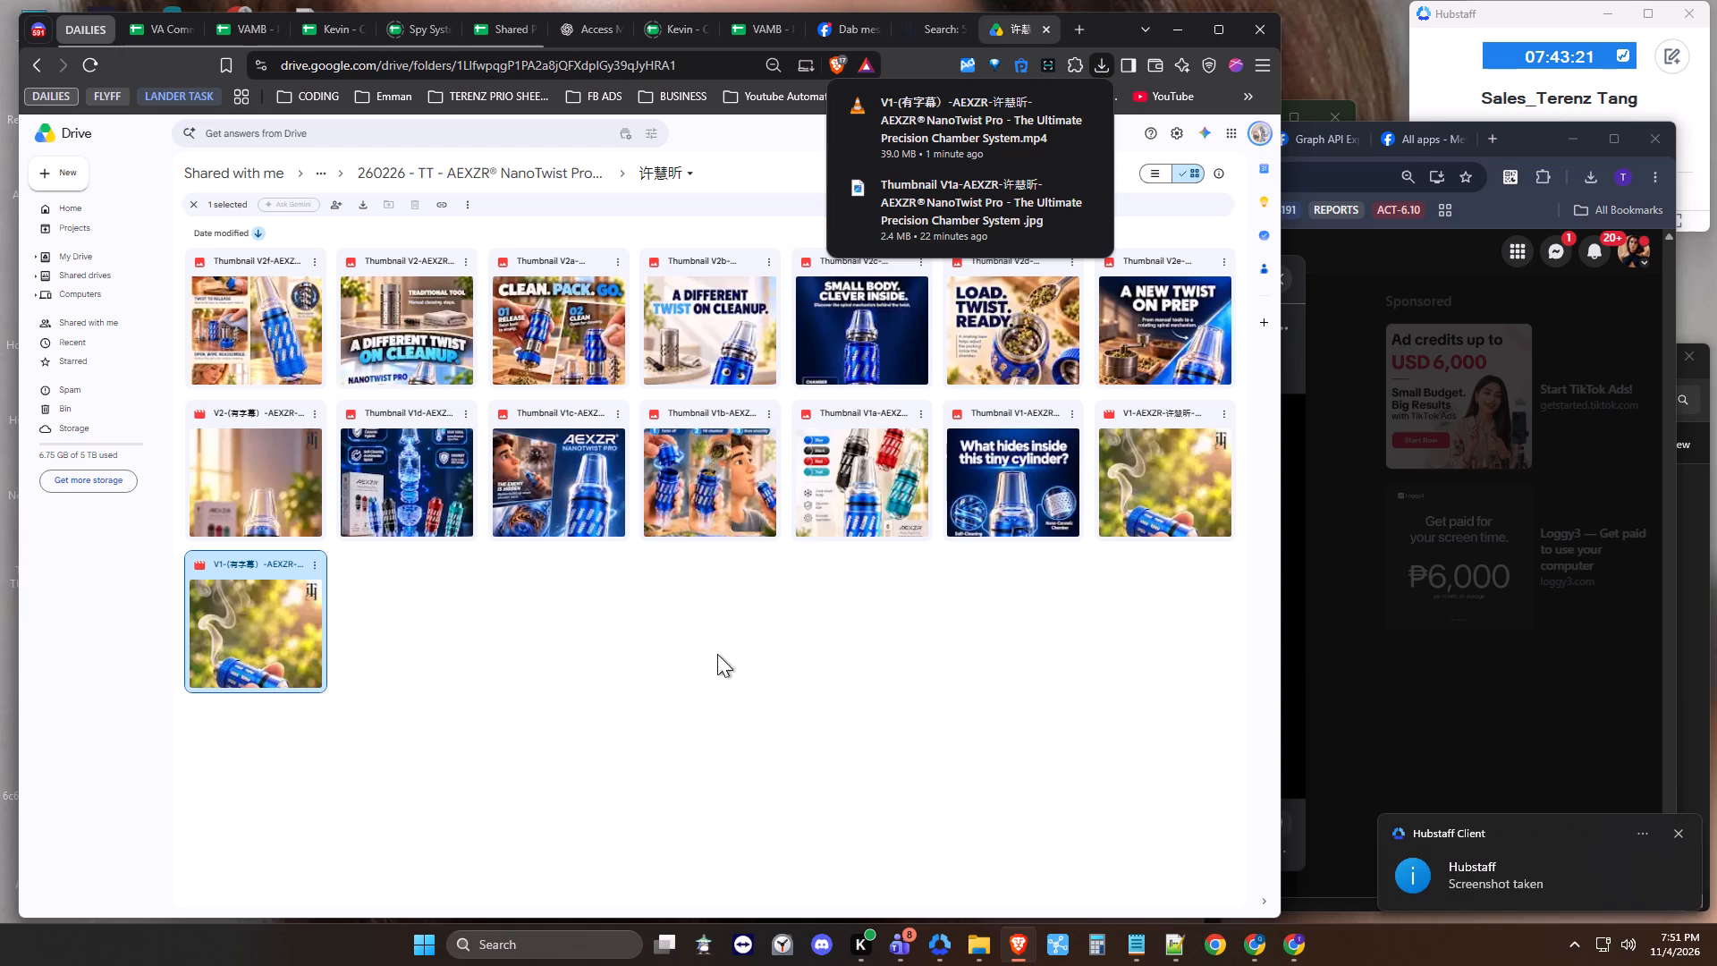
# Return to the open Facebook ad post, close the post view, and close its browser tab.
pyautogui.moveTo(1443, 693); pyautogui.dragTo(1372, 696)
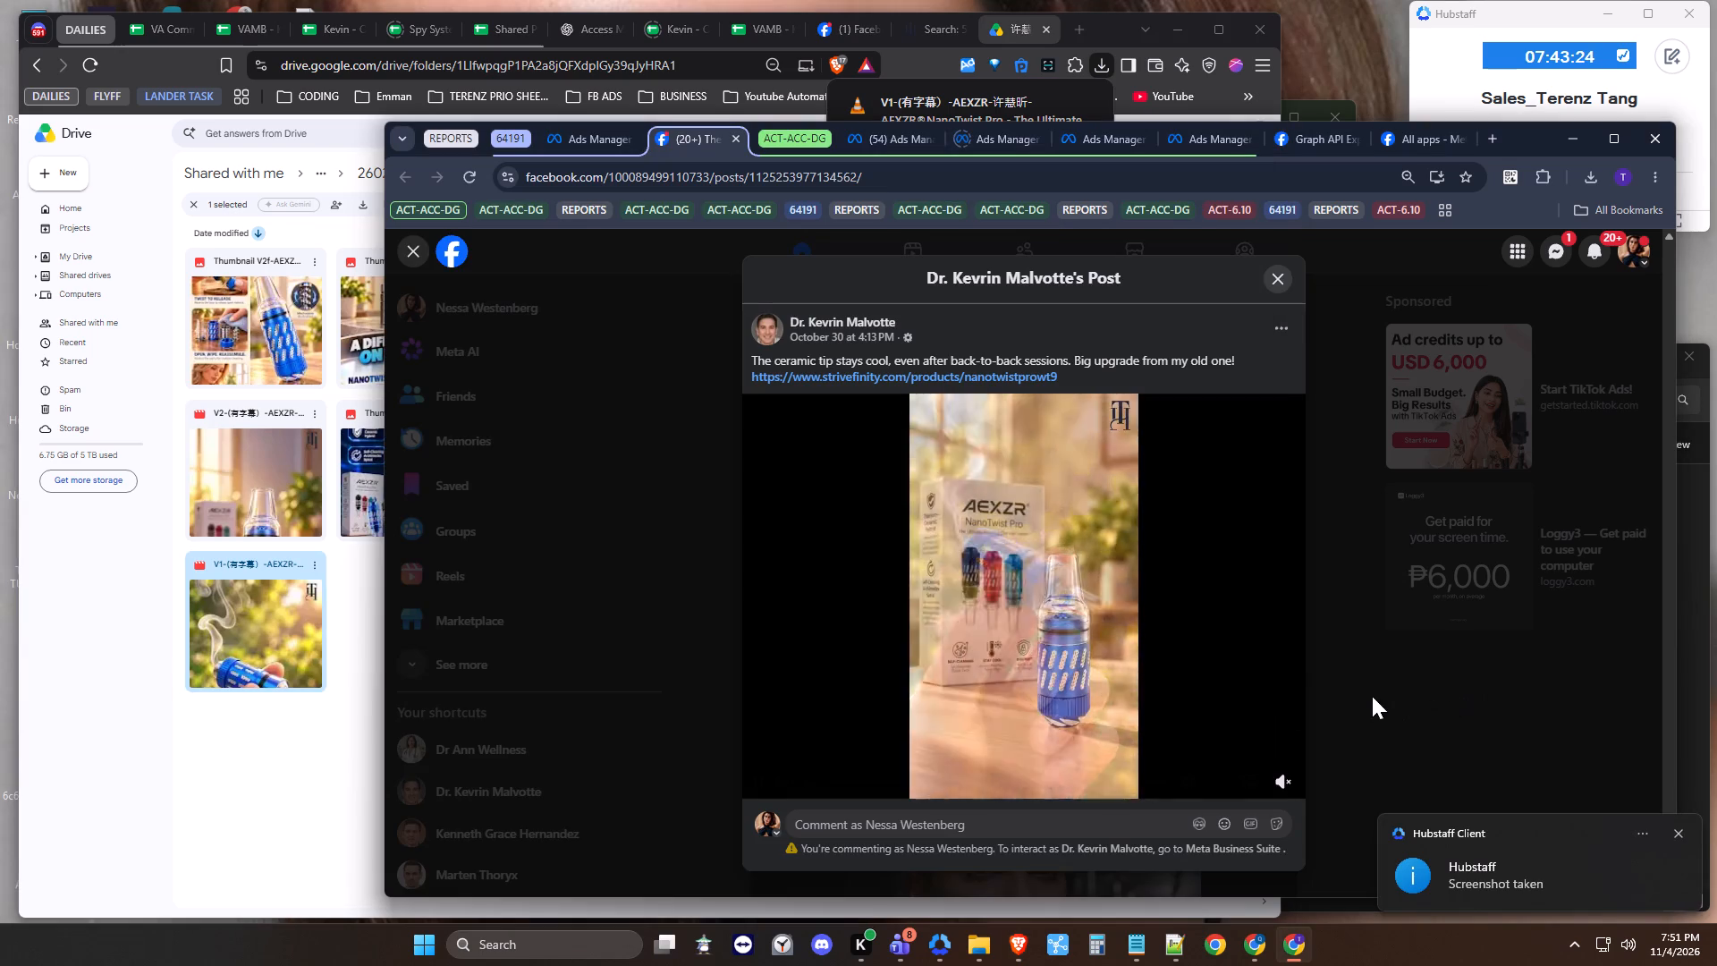
pyautogui.moveTo(1372, 696); pyautogui.dragTo(1362, 693)
pyautogui.click(1276, 285)
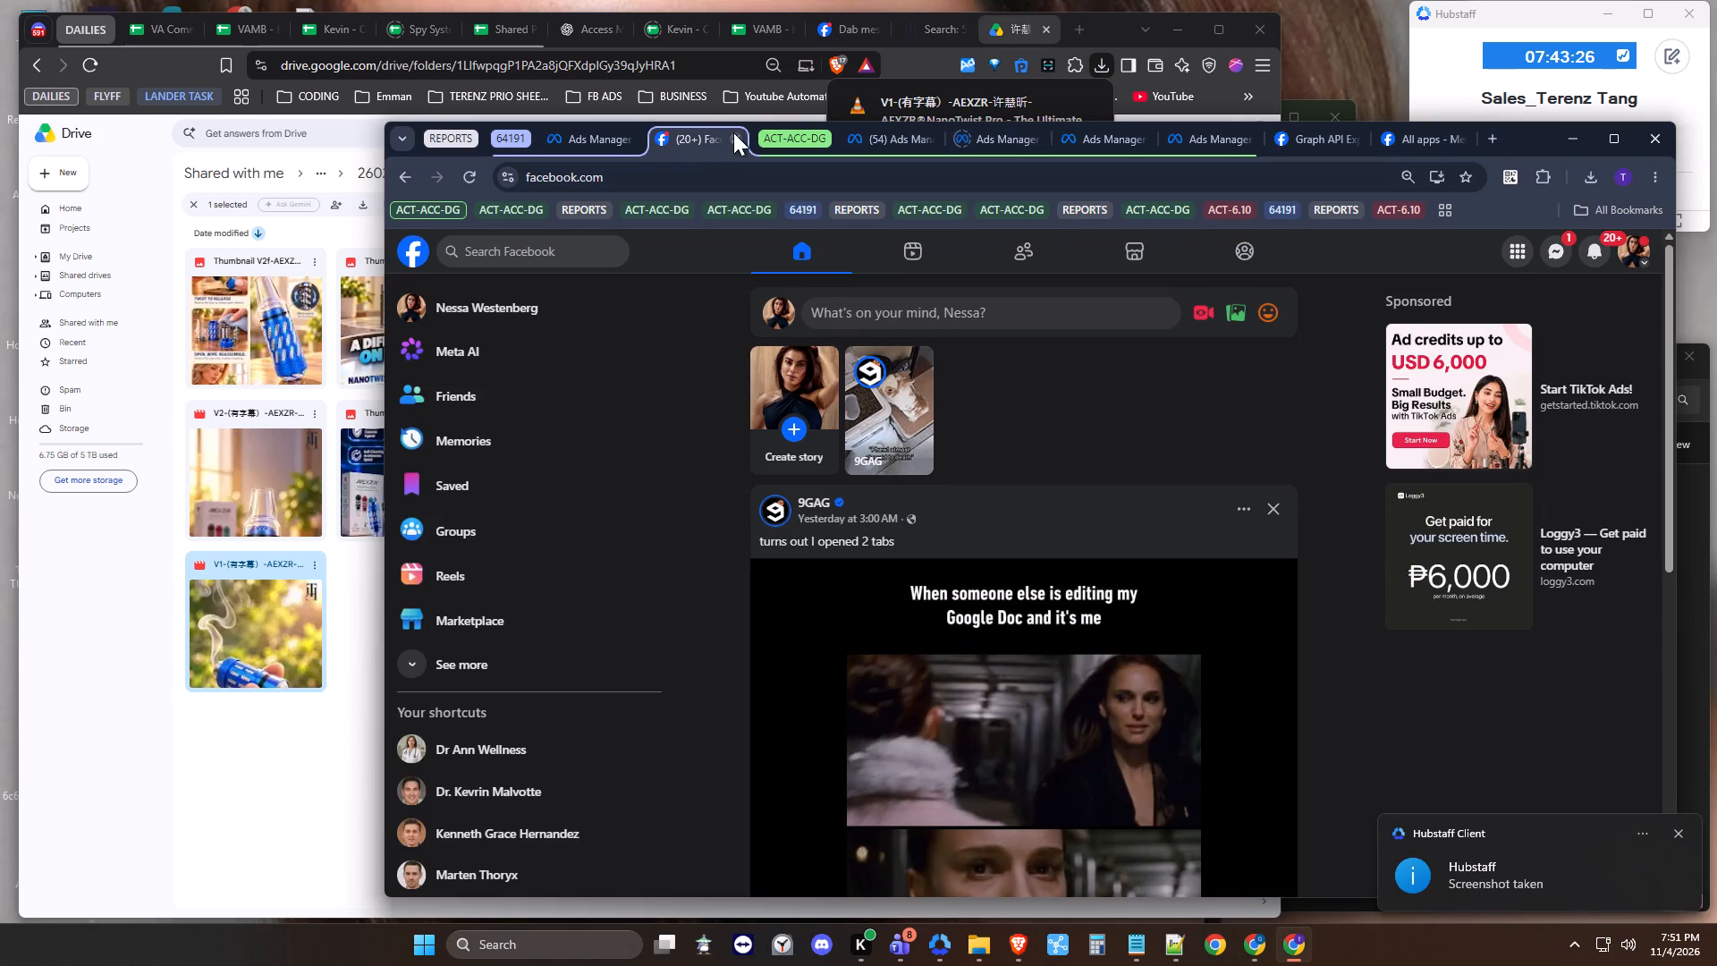
pyautogui.click(733, 132)
# Open the export_20261104_1949 file from the ADS folder in Excel and delete its Campaign ID and Ad Set ID columns.
pyautogui.click(972, 945)
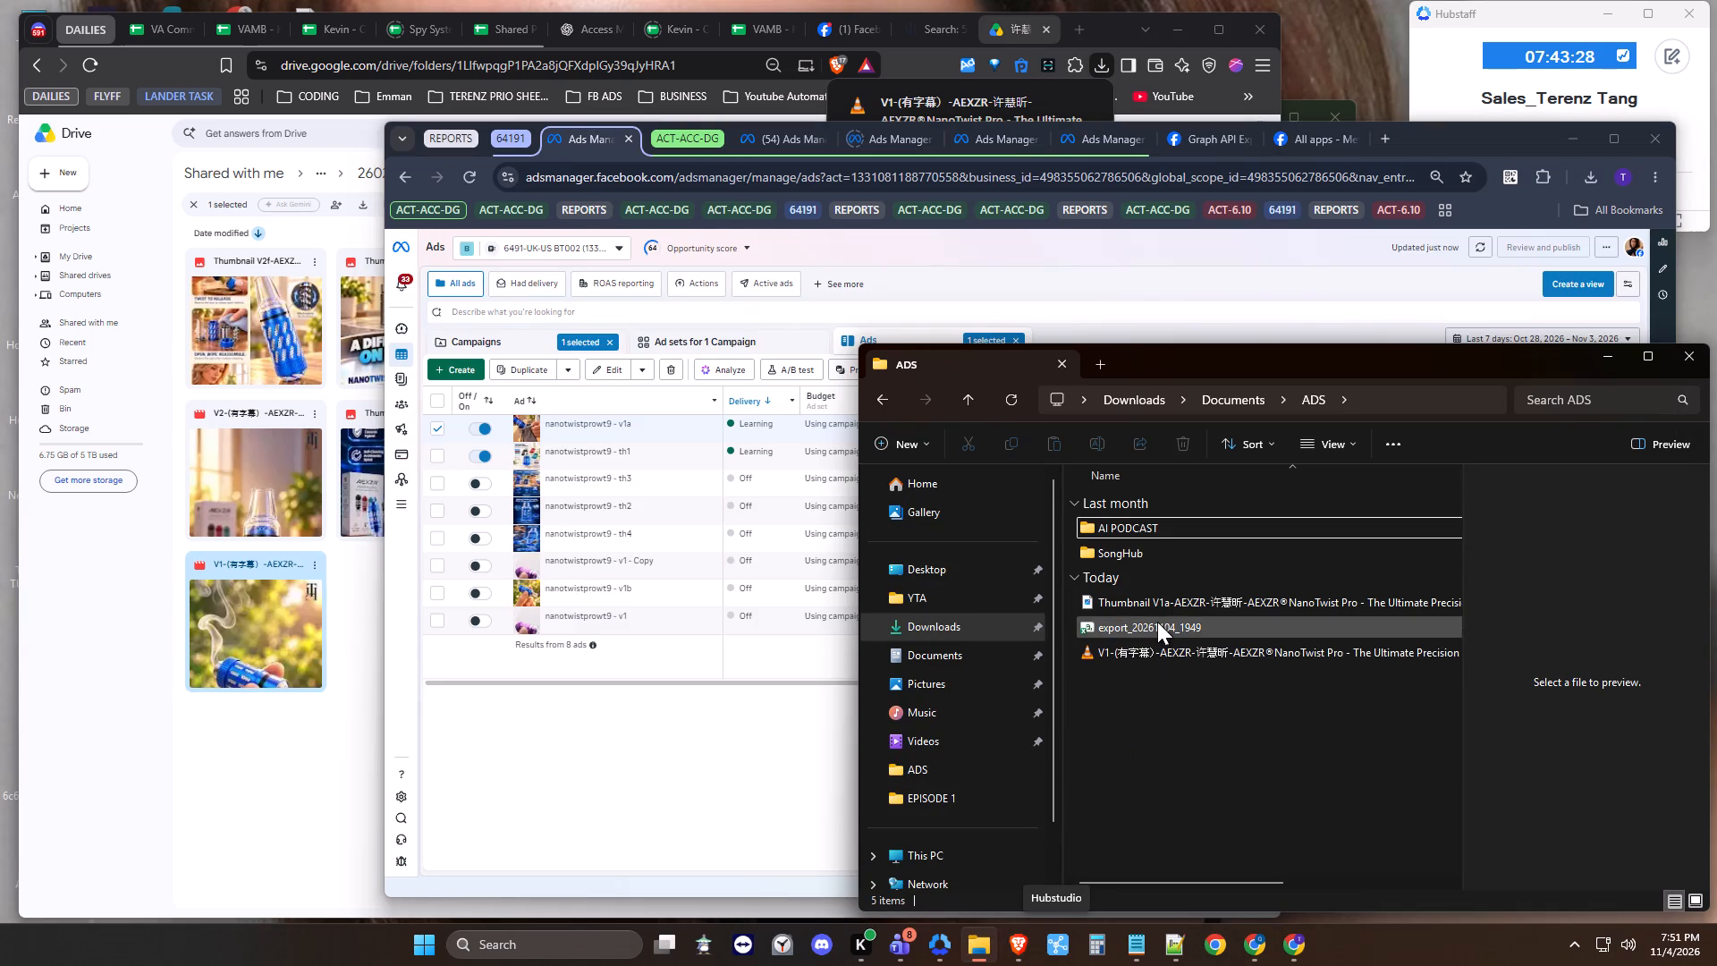
pyautogui.doubleClick(1157, 622)
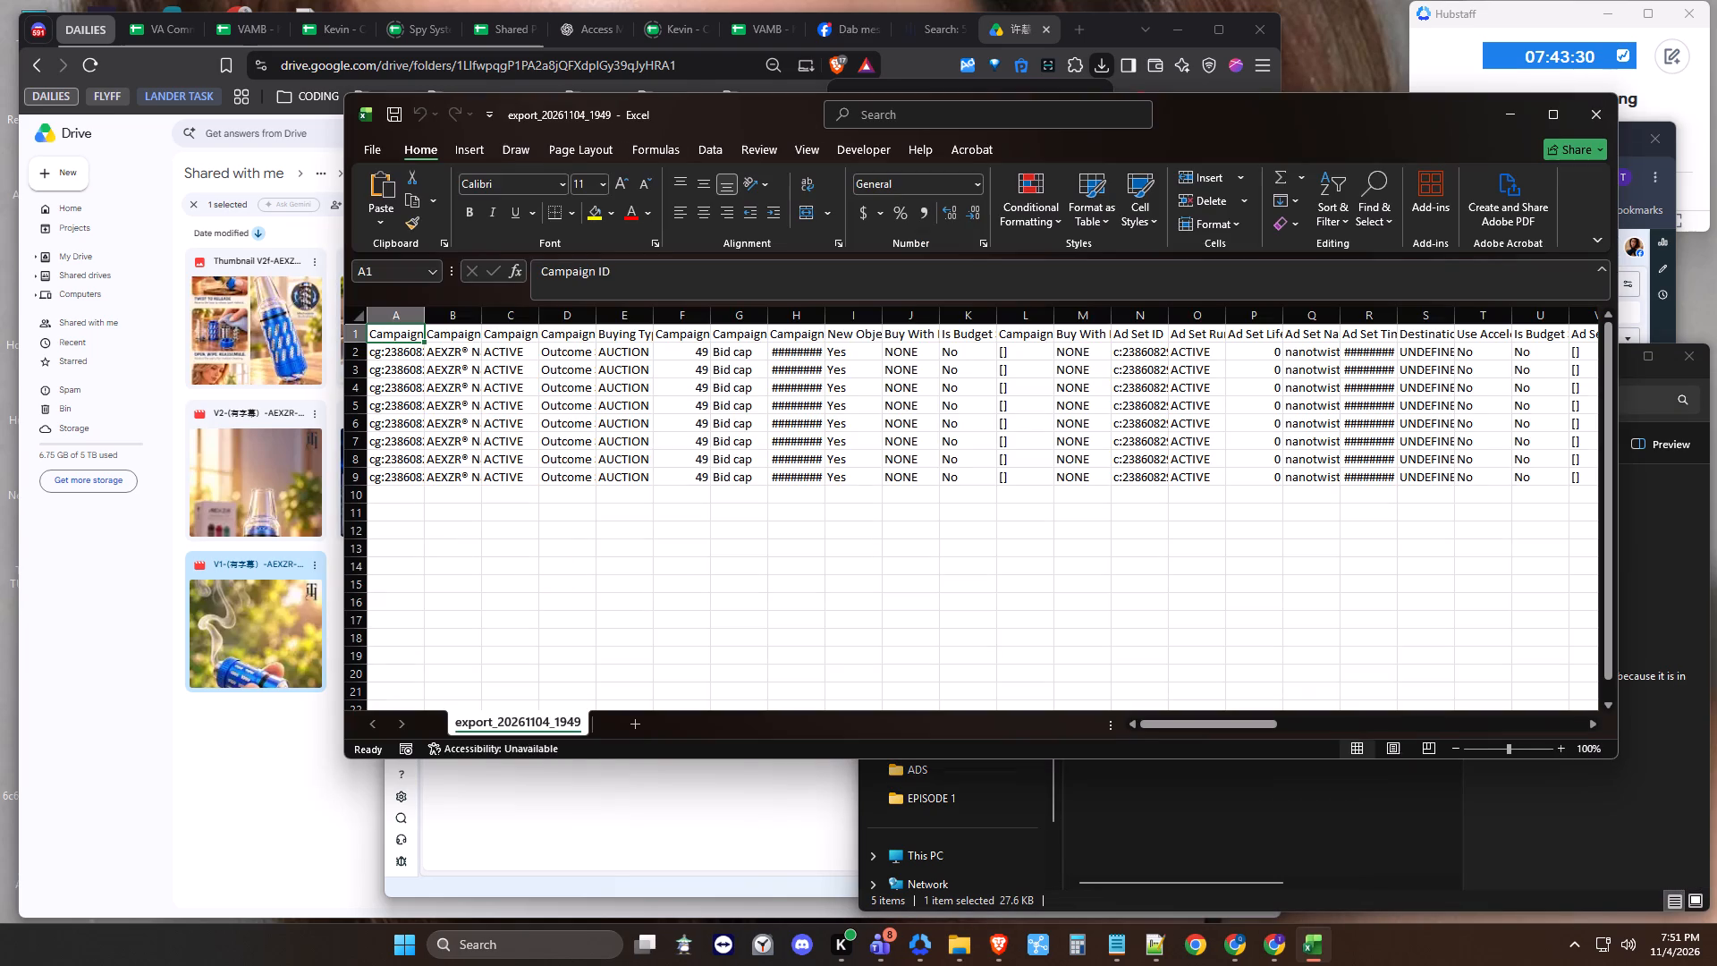
pyautogui.click(390, 318)
pyautogui.rightClick(390, 318)
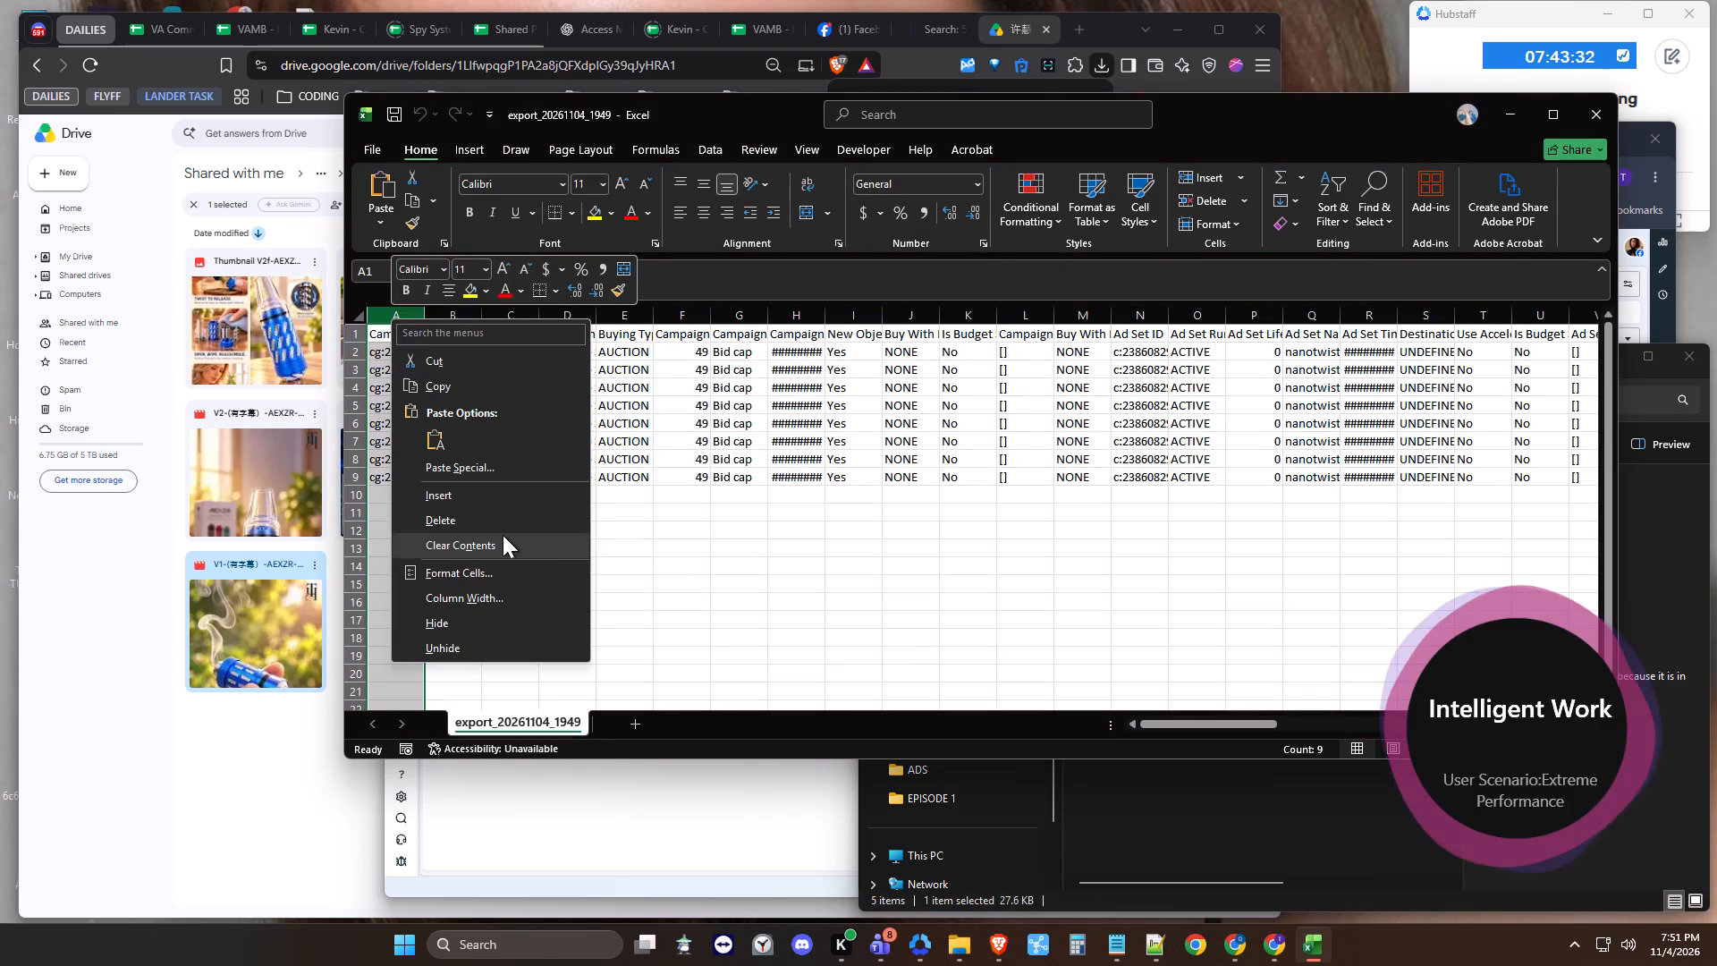
pyautogui.click(490, 513)
pyautogui.click(1075, 321)
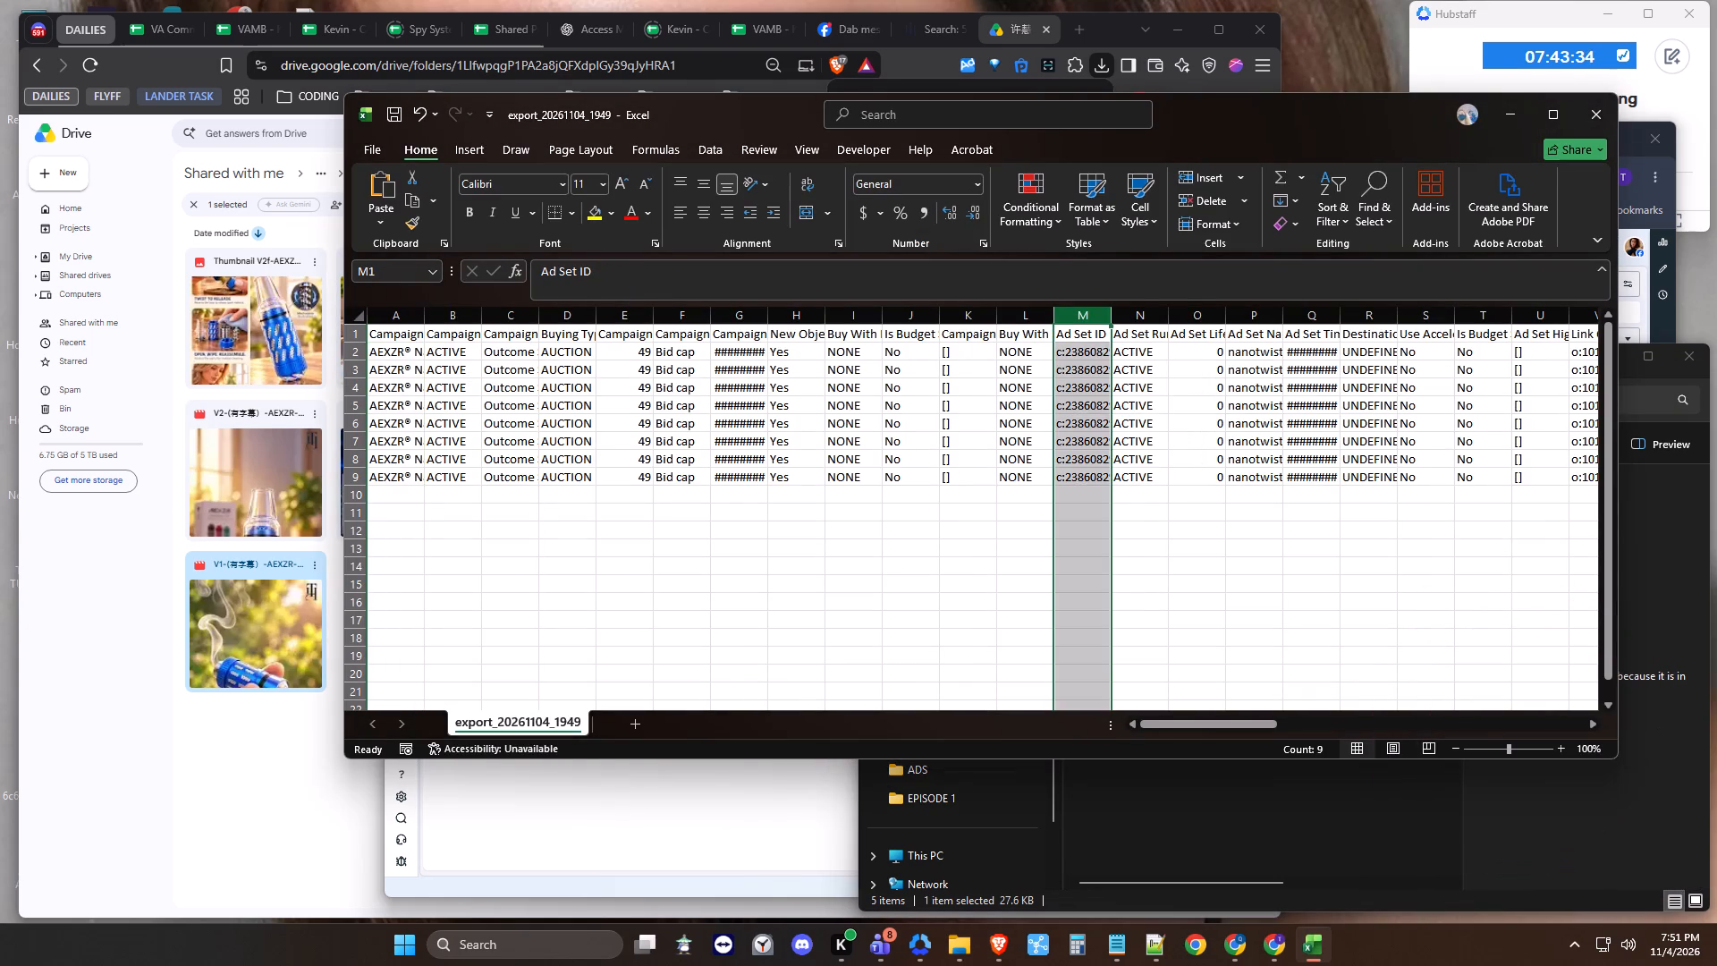
pyautogui.rightClick(1075, 320)
pyautogui.click(1138, 526)
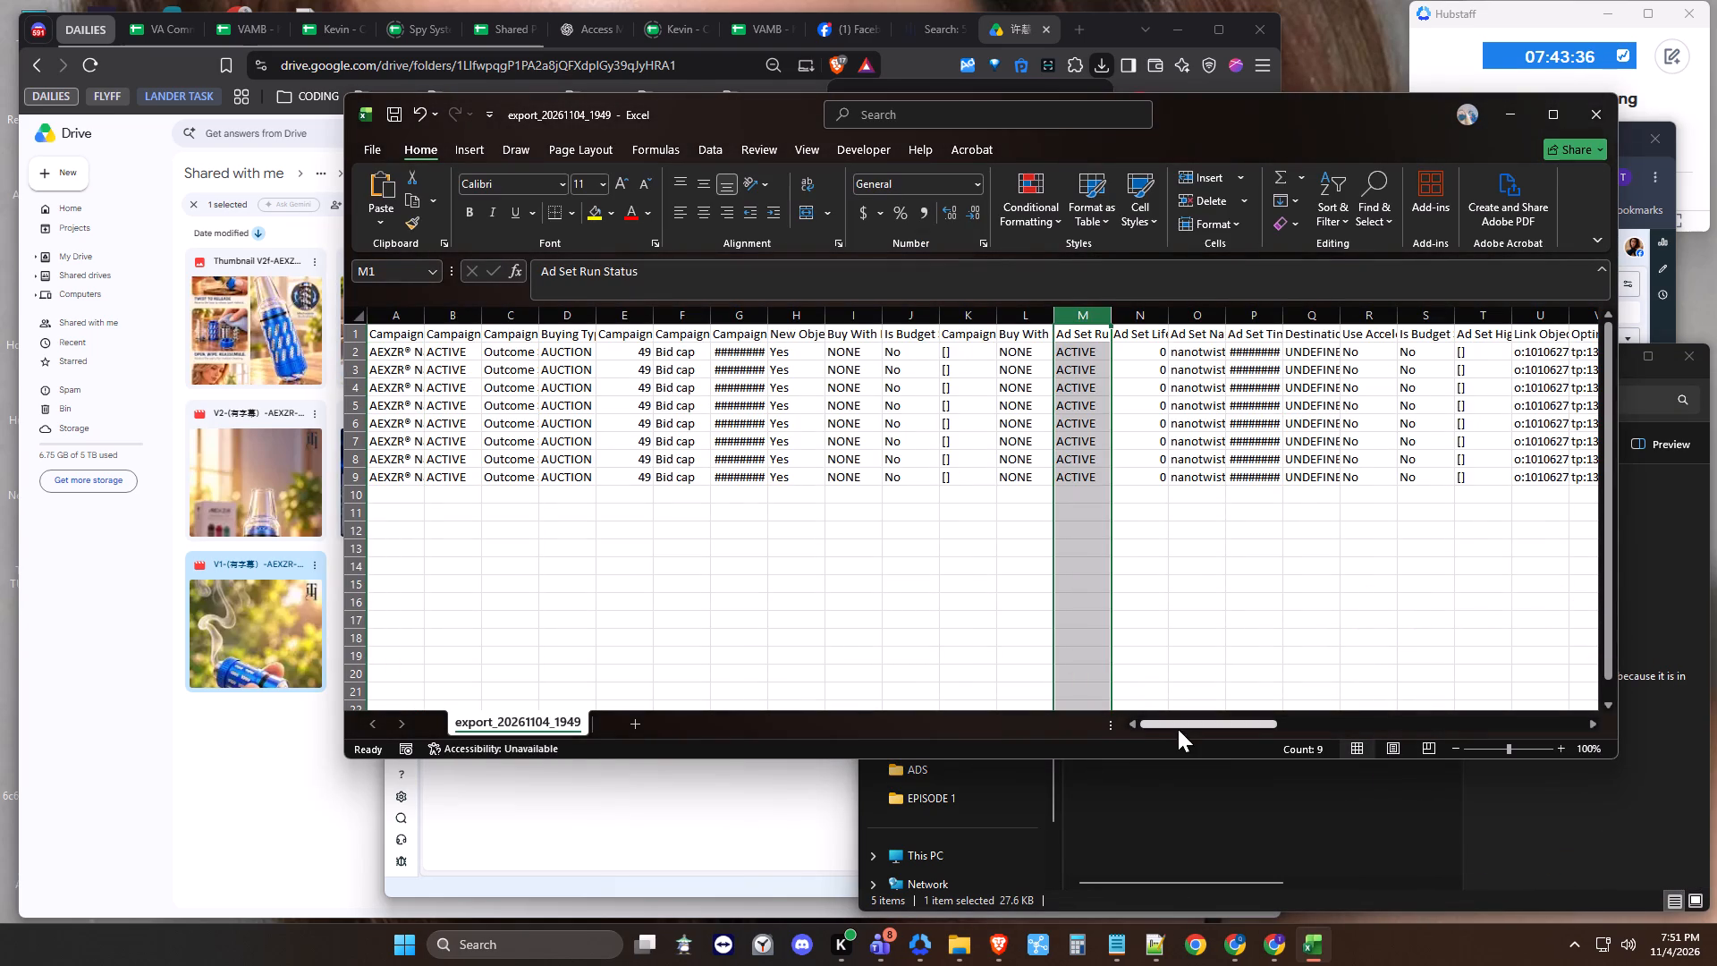
# Delete the Ad ID column from the exported ads sheet.
pyautogui.moveTo(1163, 722); pyautogui.dragTo(1242, 727)
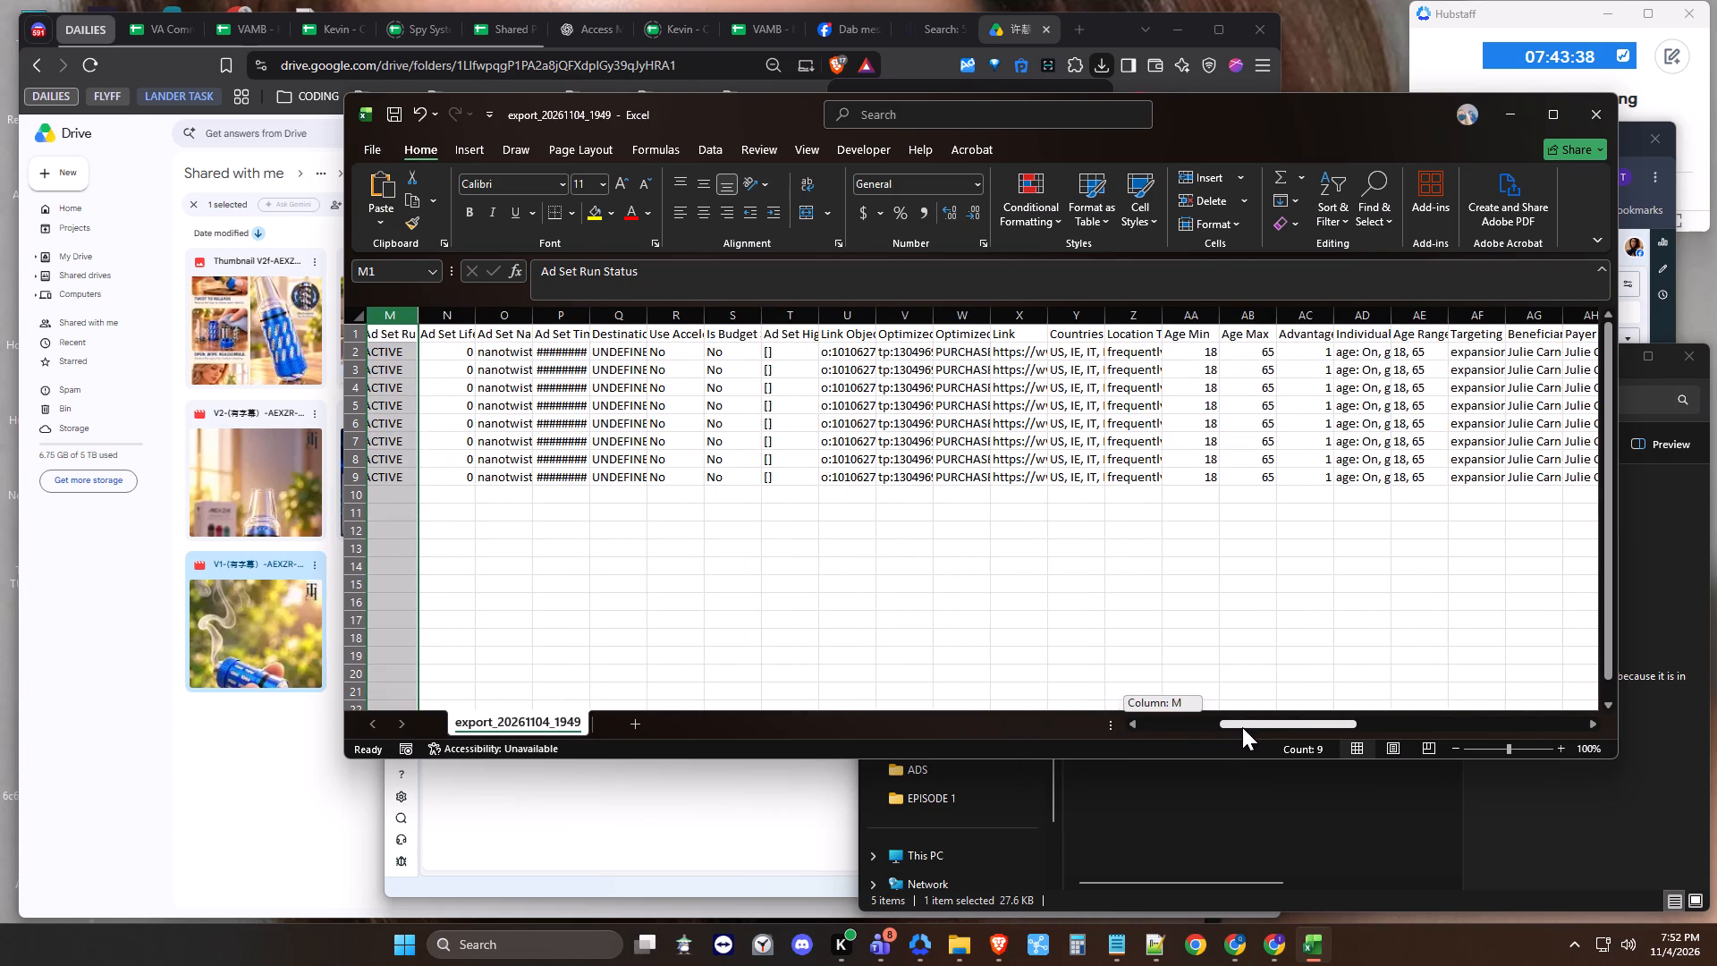
pyautogui.moveTo(1242, 727); pyautogui.dragTo(1317, 733)
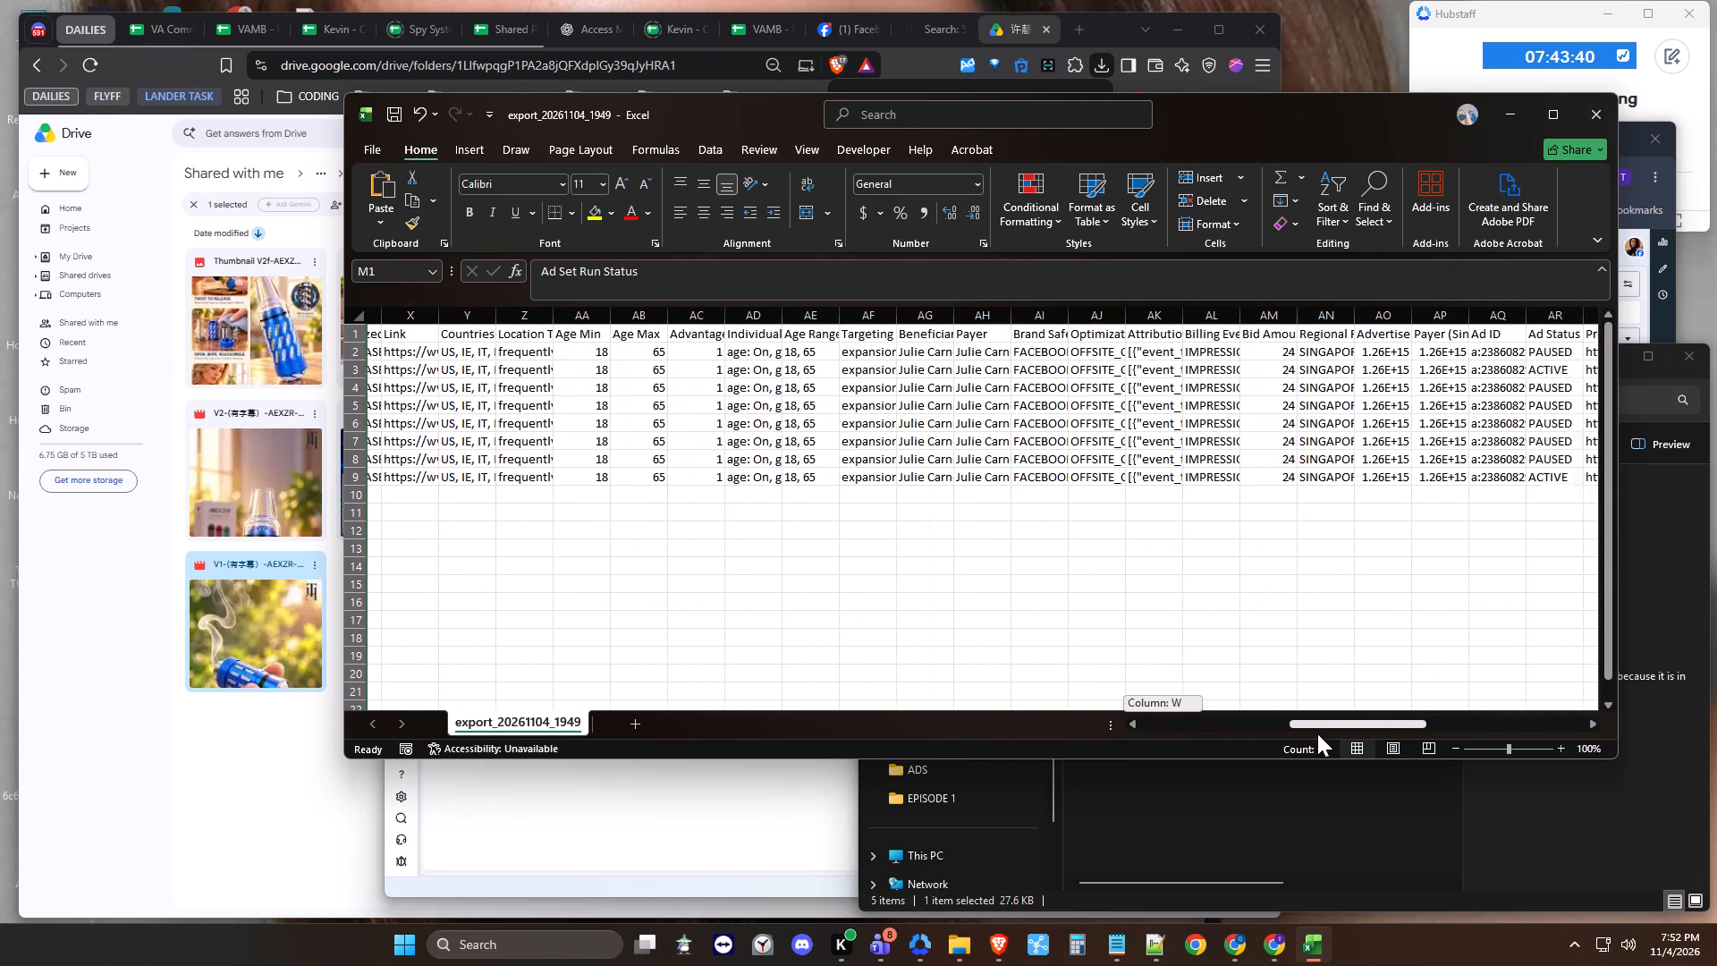
pyautogui.moveTo(1317, 733); pyautogui.dragTo(1335, 733)
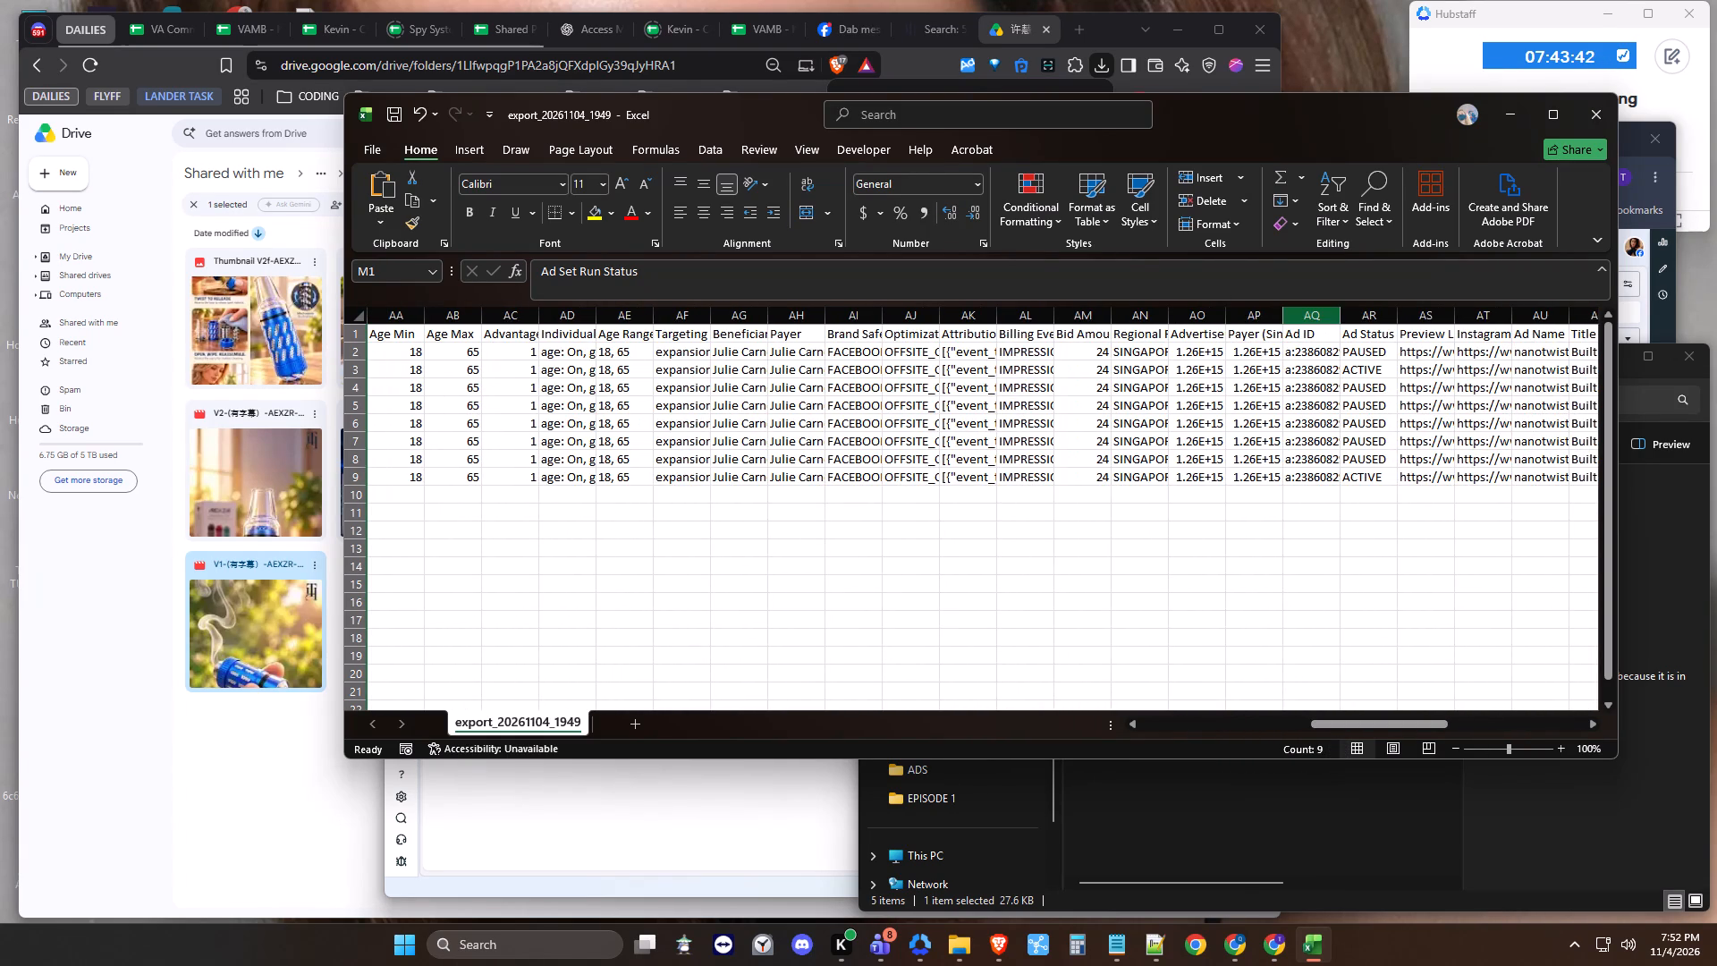
pyautogui.click(1319, 317)
pyautogui.rightClick(1318, 312)
pyautogui.click(1412, 504)
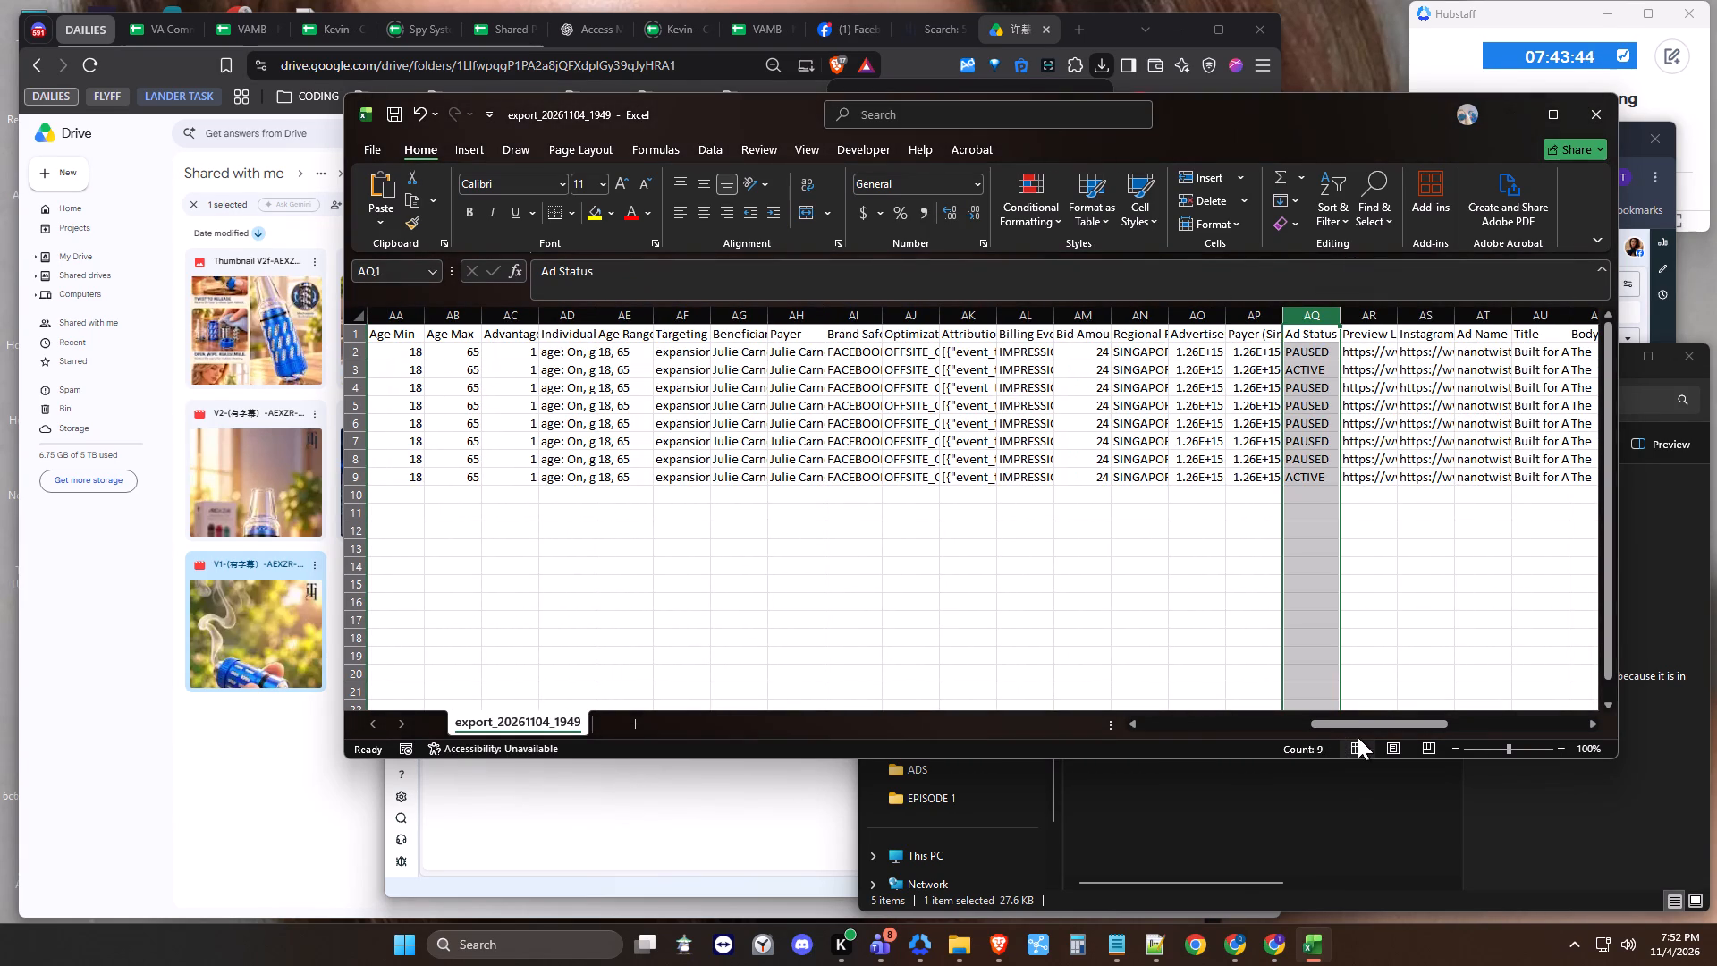
# Delete all rows whose Ad Status is PAUSED from the export sheet, keeping only the ACTIVE ads.
pyautogui.moveTo(1350, 727); pyautogui.dragTo(1399, 724)
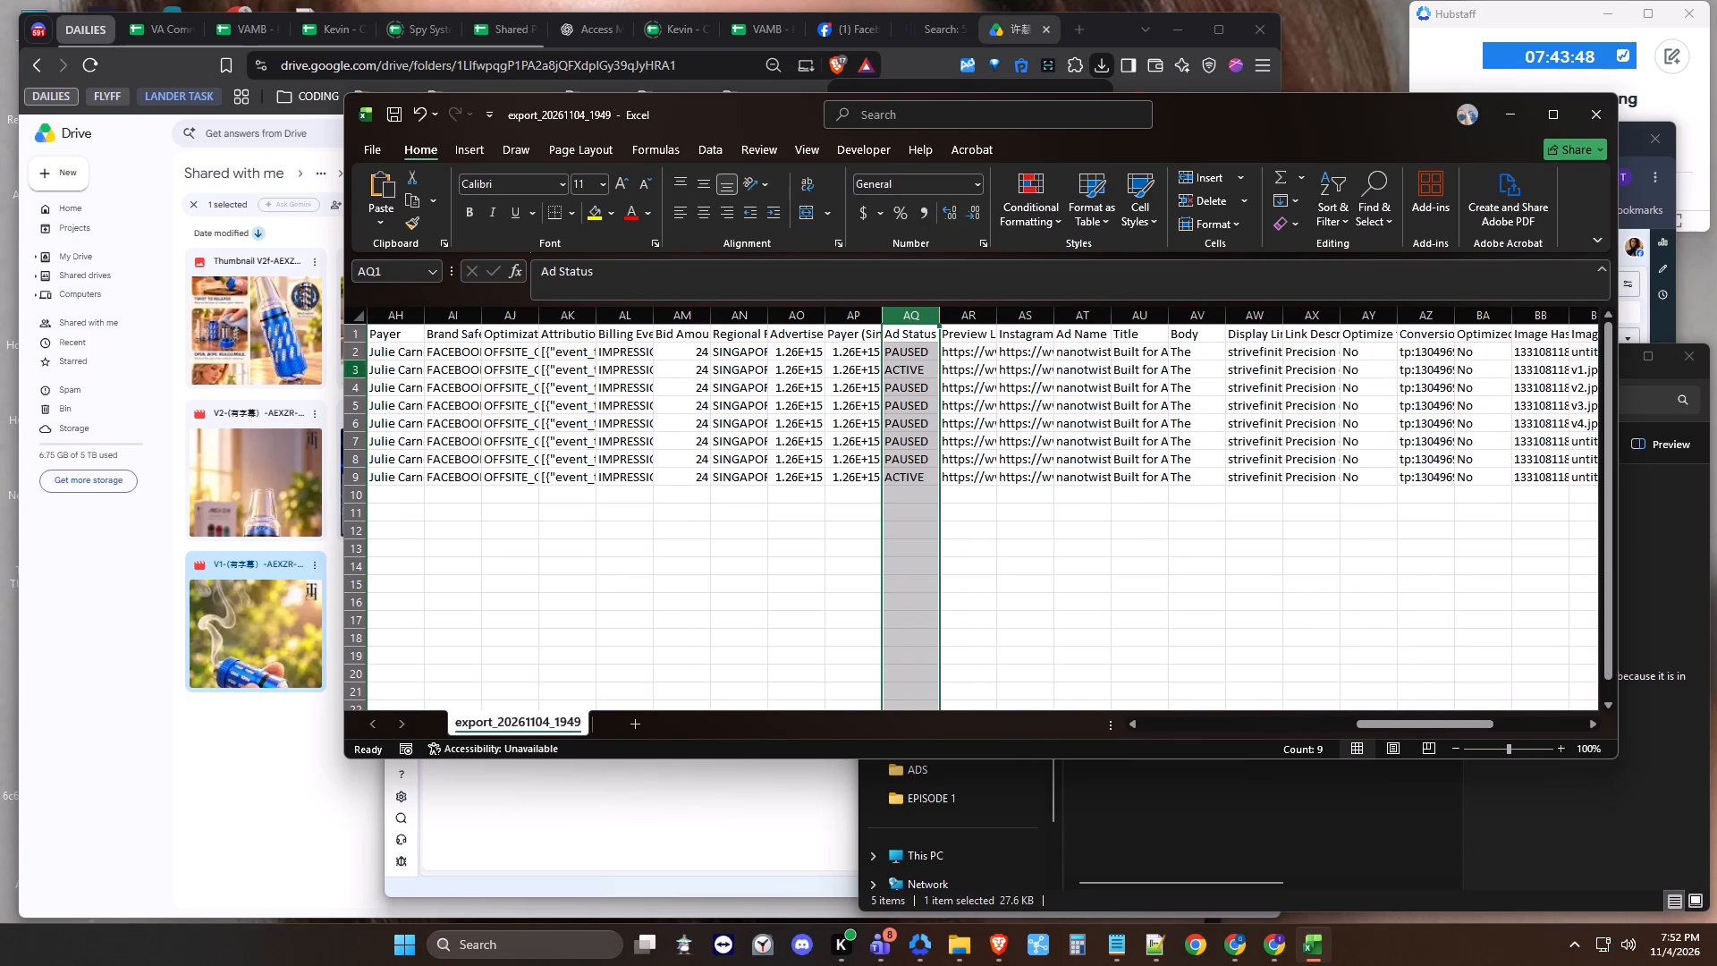
pyautogui.click(360, 351)
pyautogui.rightClick(360, 351)
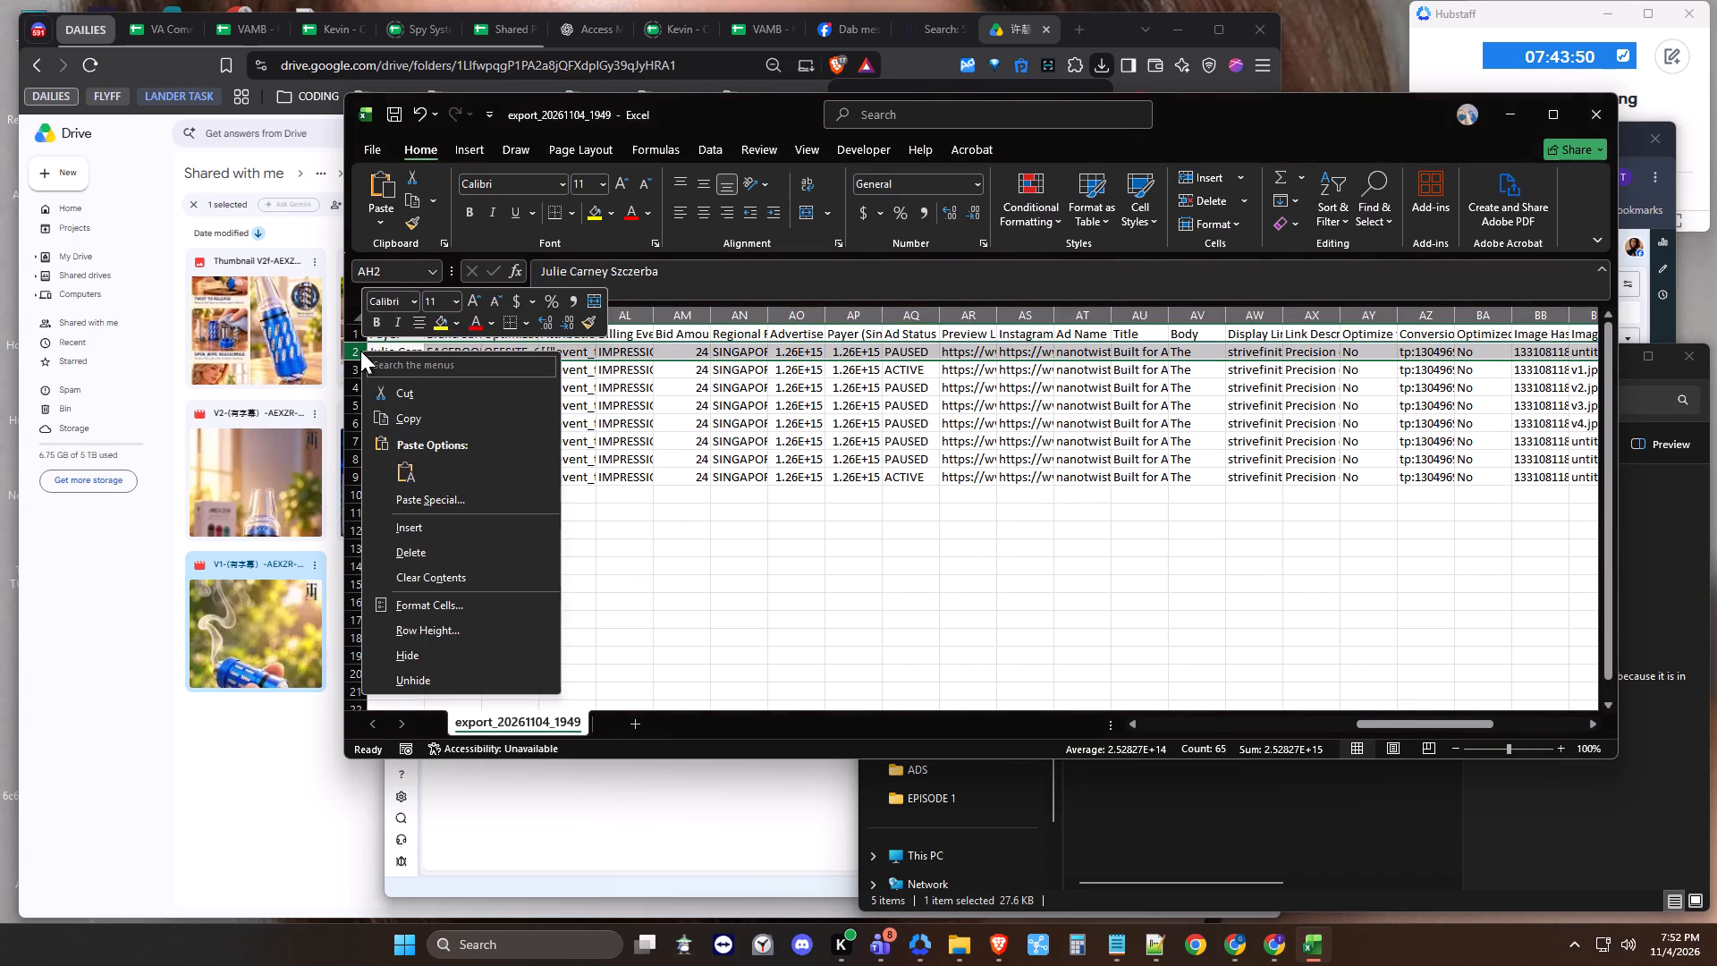
pyautogui.click(472, 552)
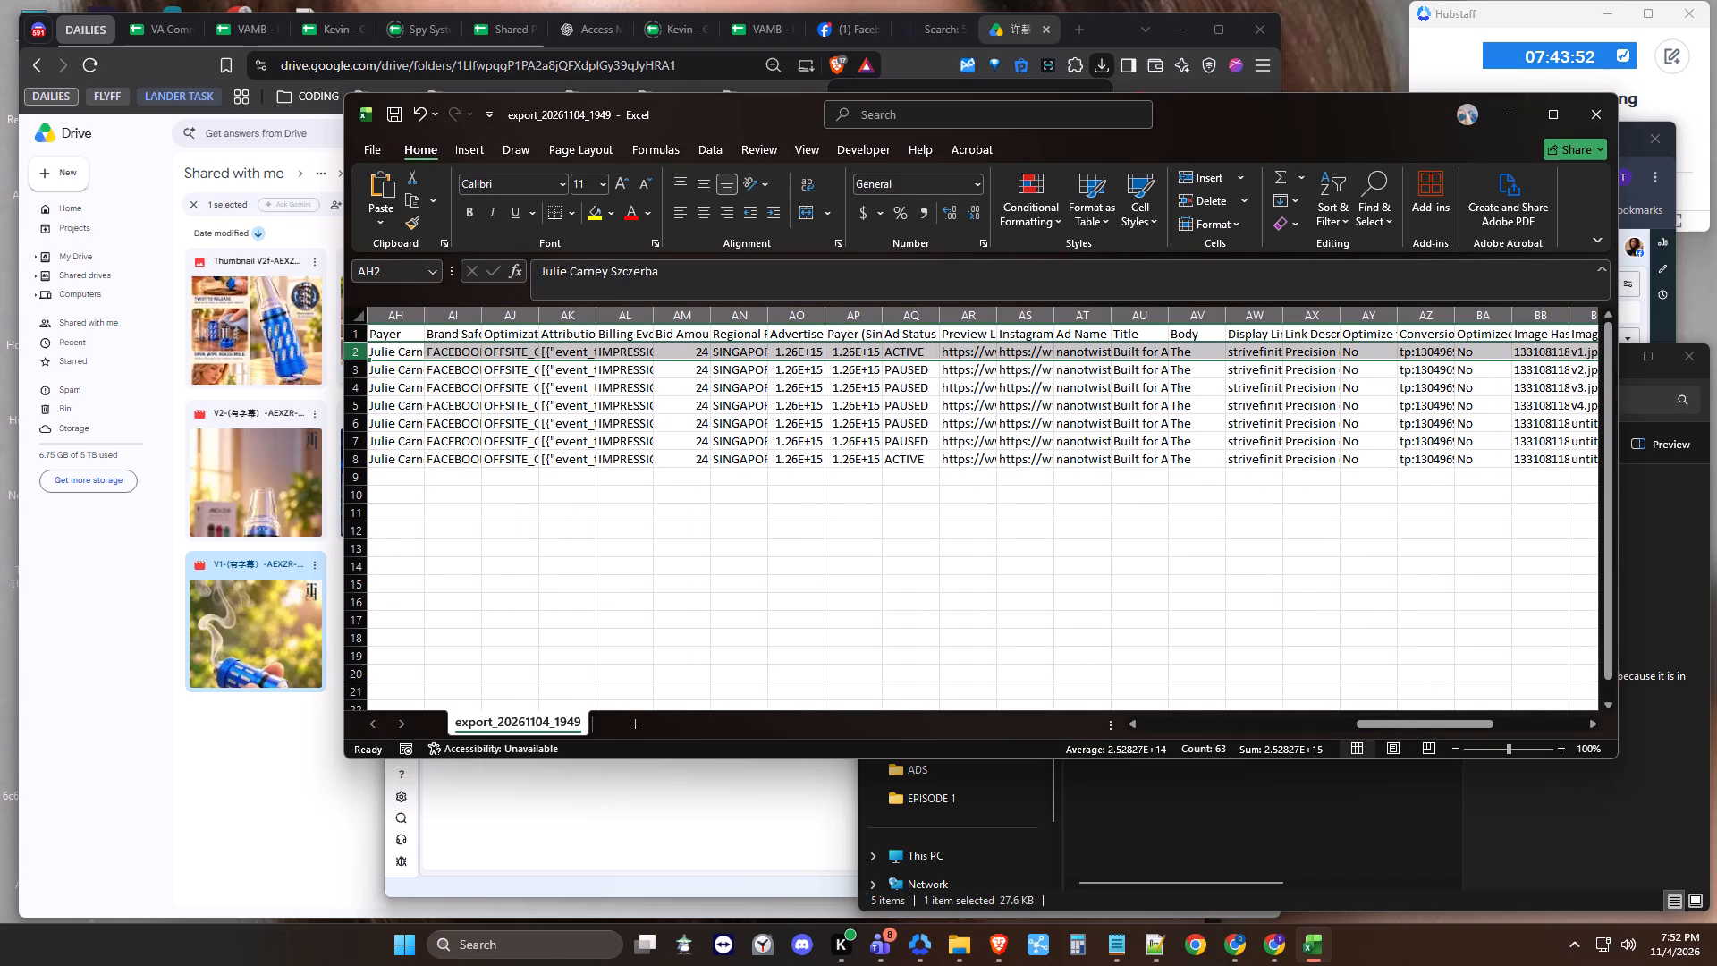
pyautogui.click(359, 365)
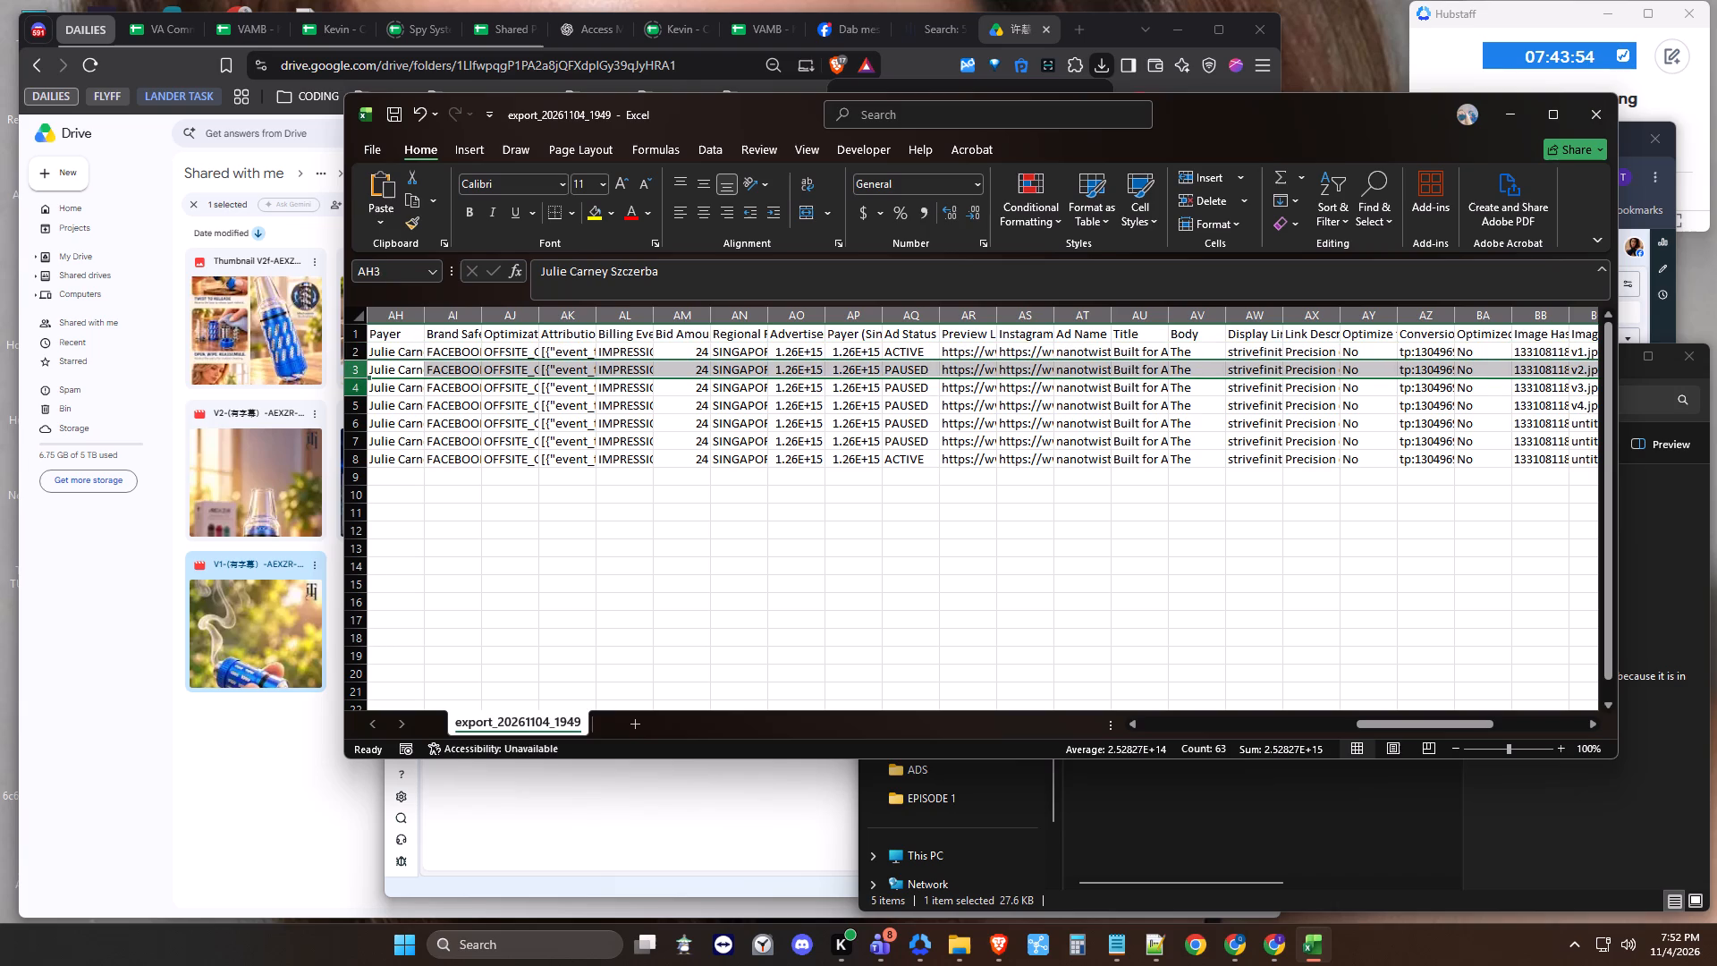
pyautogui.keyDown('ctrl'); pyautogui.click(356, 389); pyautogui.keyUp('ctrl')
pyautogui.keyDown('ctrl'); pyautogui.click(354, 404); pyautogui.keyUp('ctrl')
pyautogui.keyDown('ctrl'); pyautogui.click(358, 422); pyautogui.keyUp('ctrl')
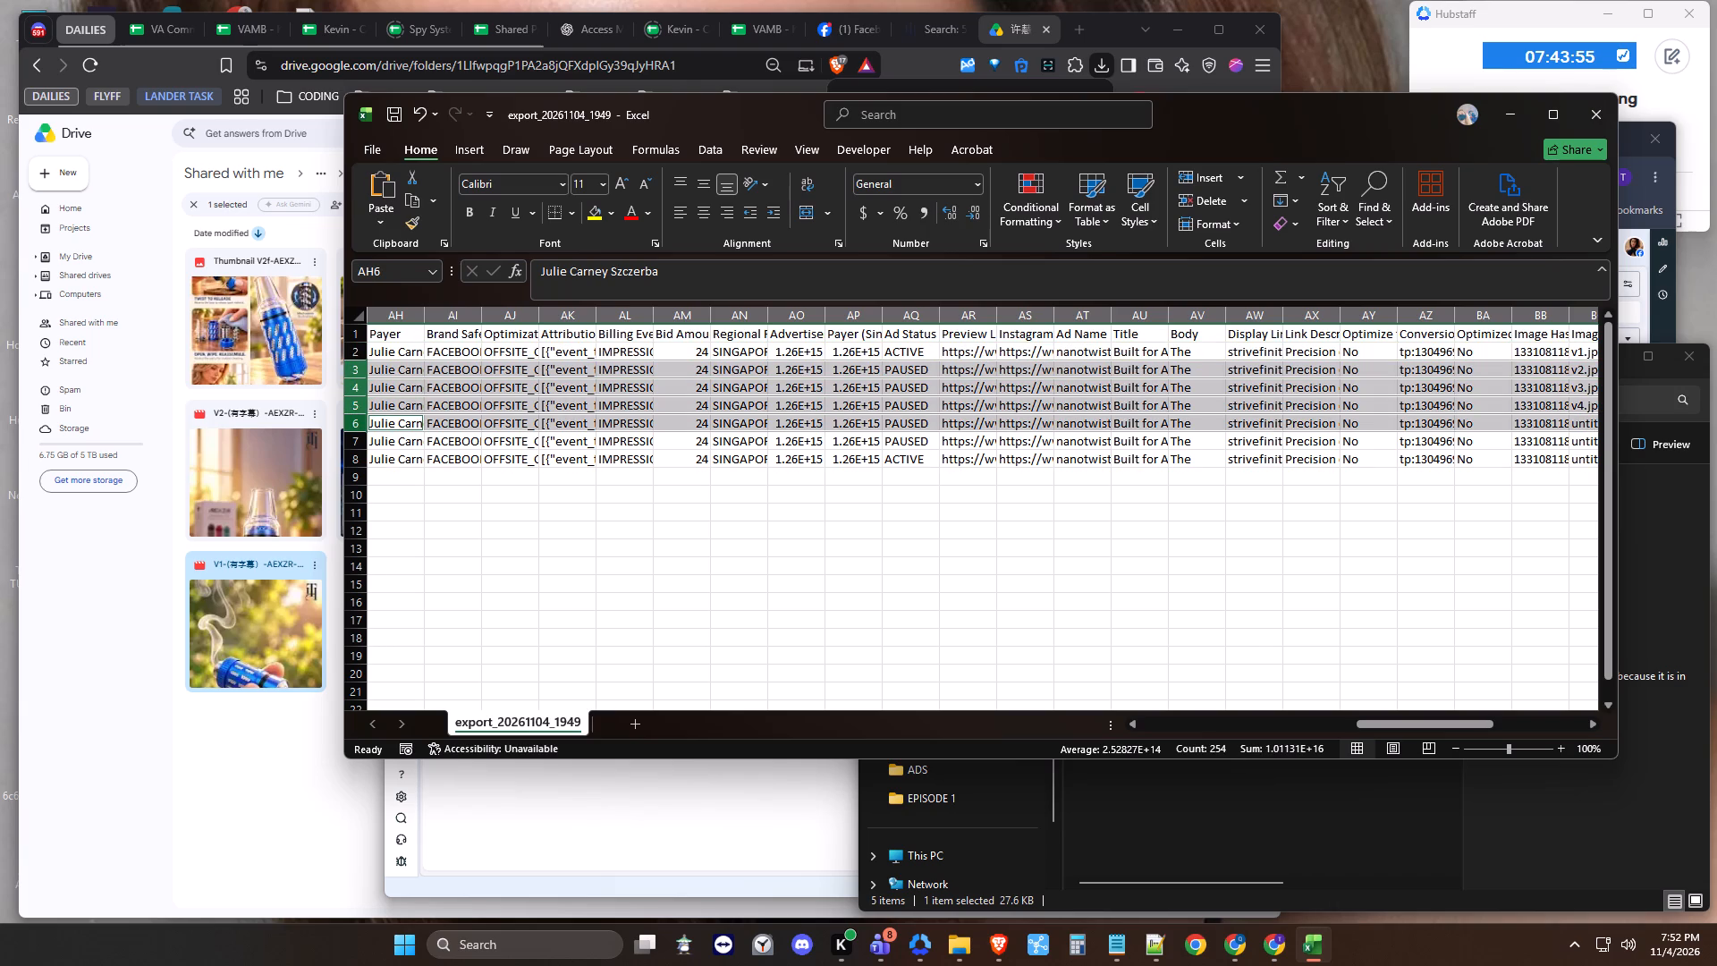
pyautogui.keyDown('ctrl'); pyautogui.click(345, 442); pyautogui.keyUp('ctrl')
pyautogui.keyDown('ctrl'); pyautogui.rightClick(345, 442); pyautogui.keyUp('ctrl')
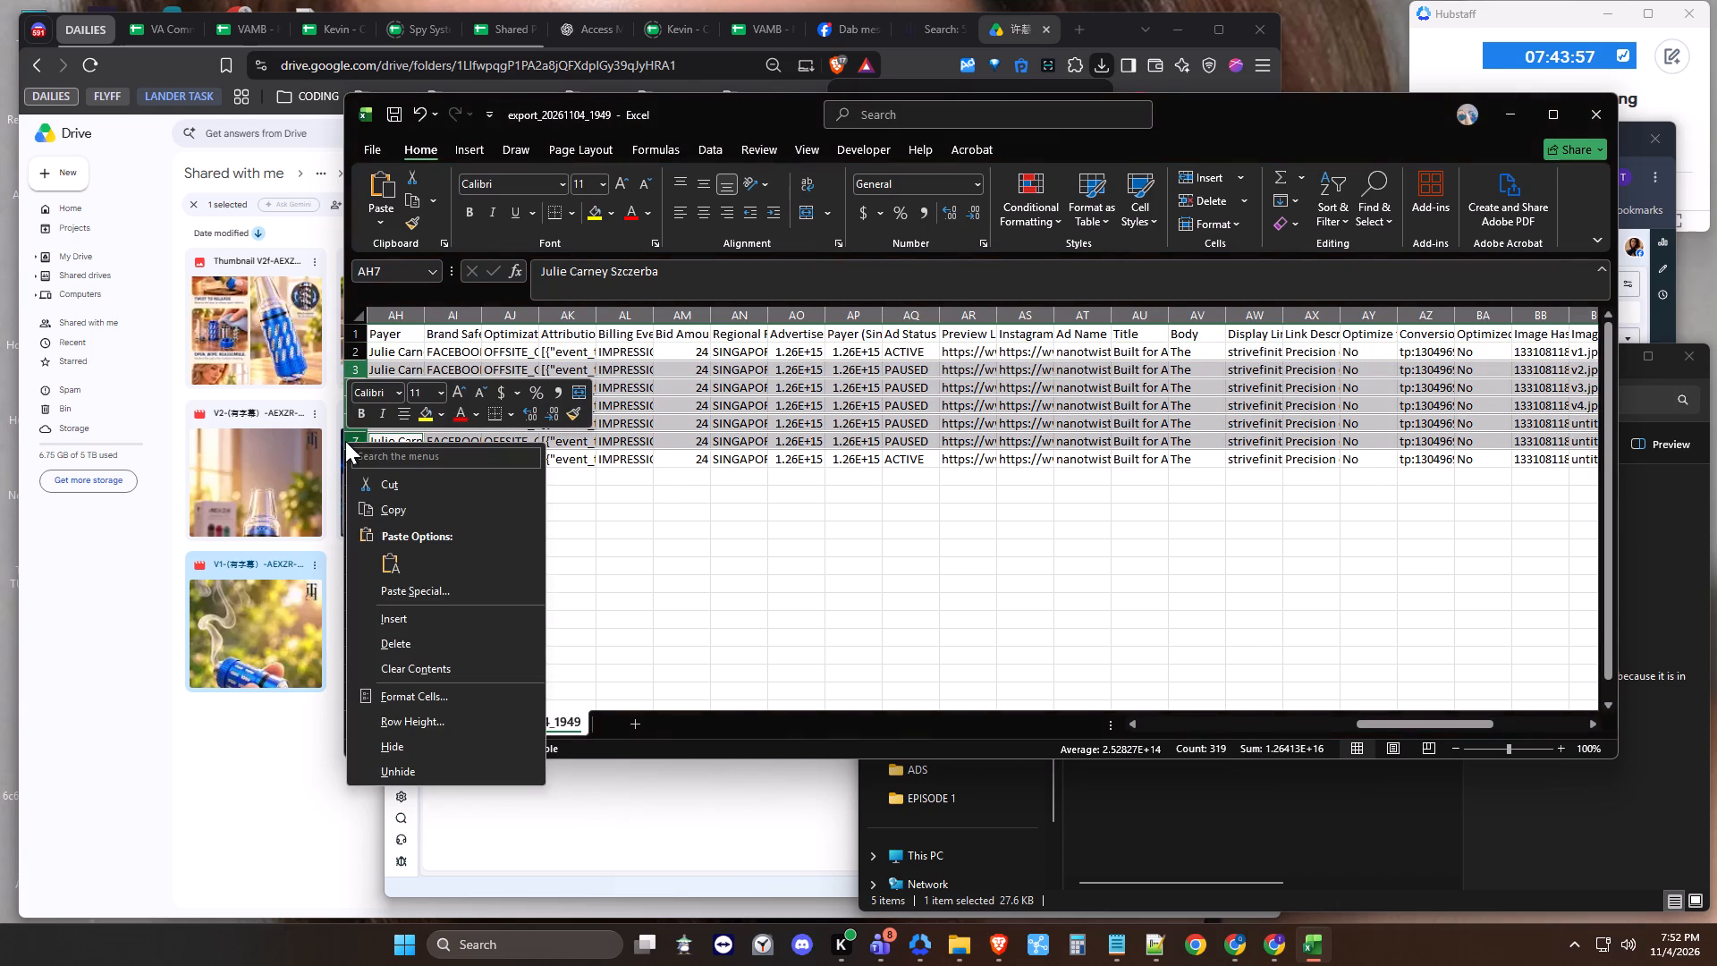
pyautogui.click(407, 636)
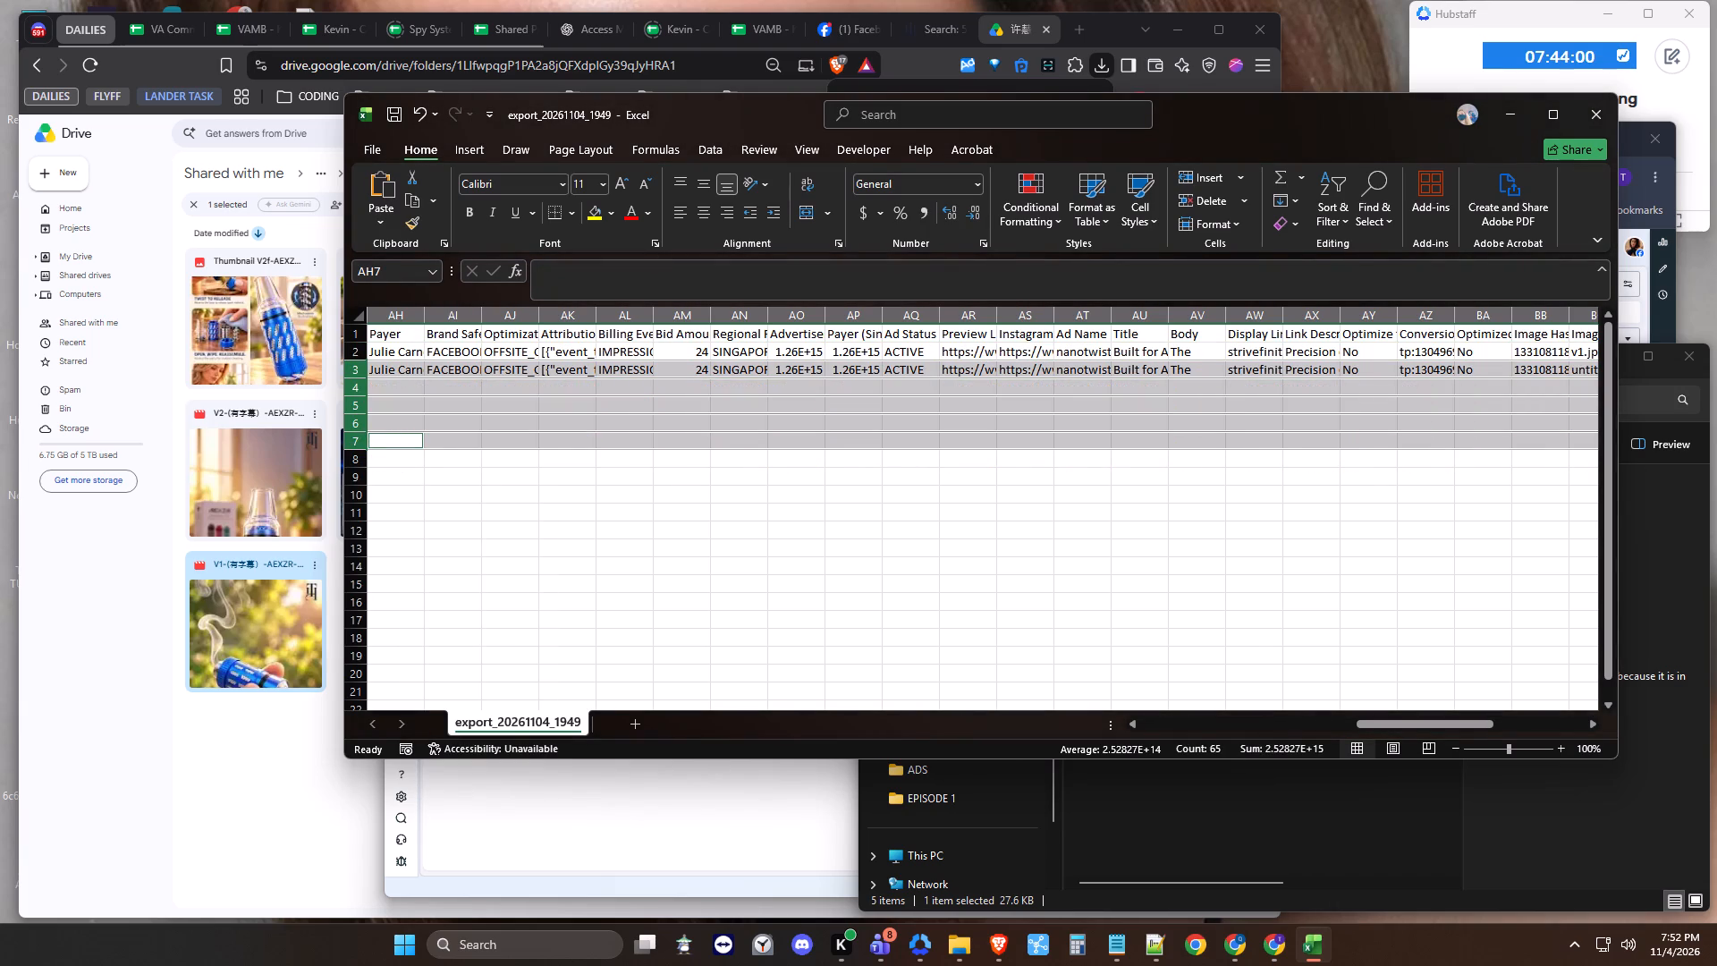
pyautogui.click(694, 505)
# Check the remaining creative columns, then save the edited export and close the workbook.
pyautogui.moveTo(1386, 719); pyautogui.dragTo(1403, 719)
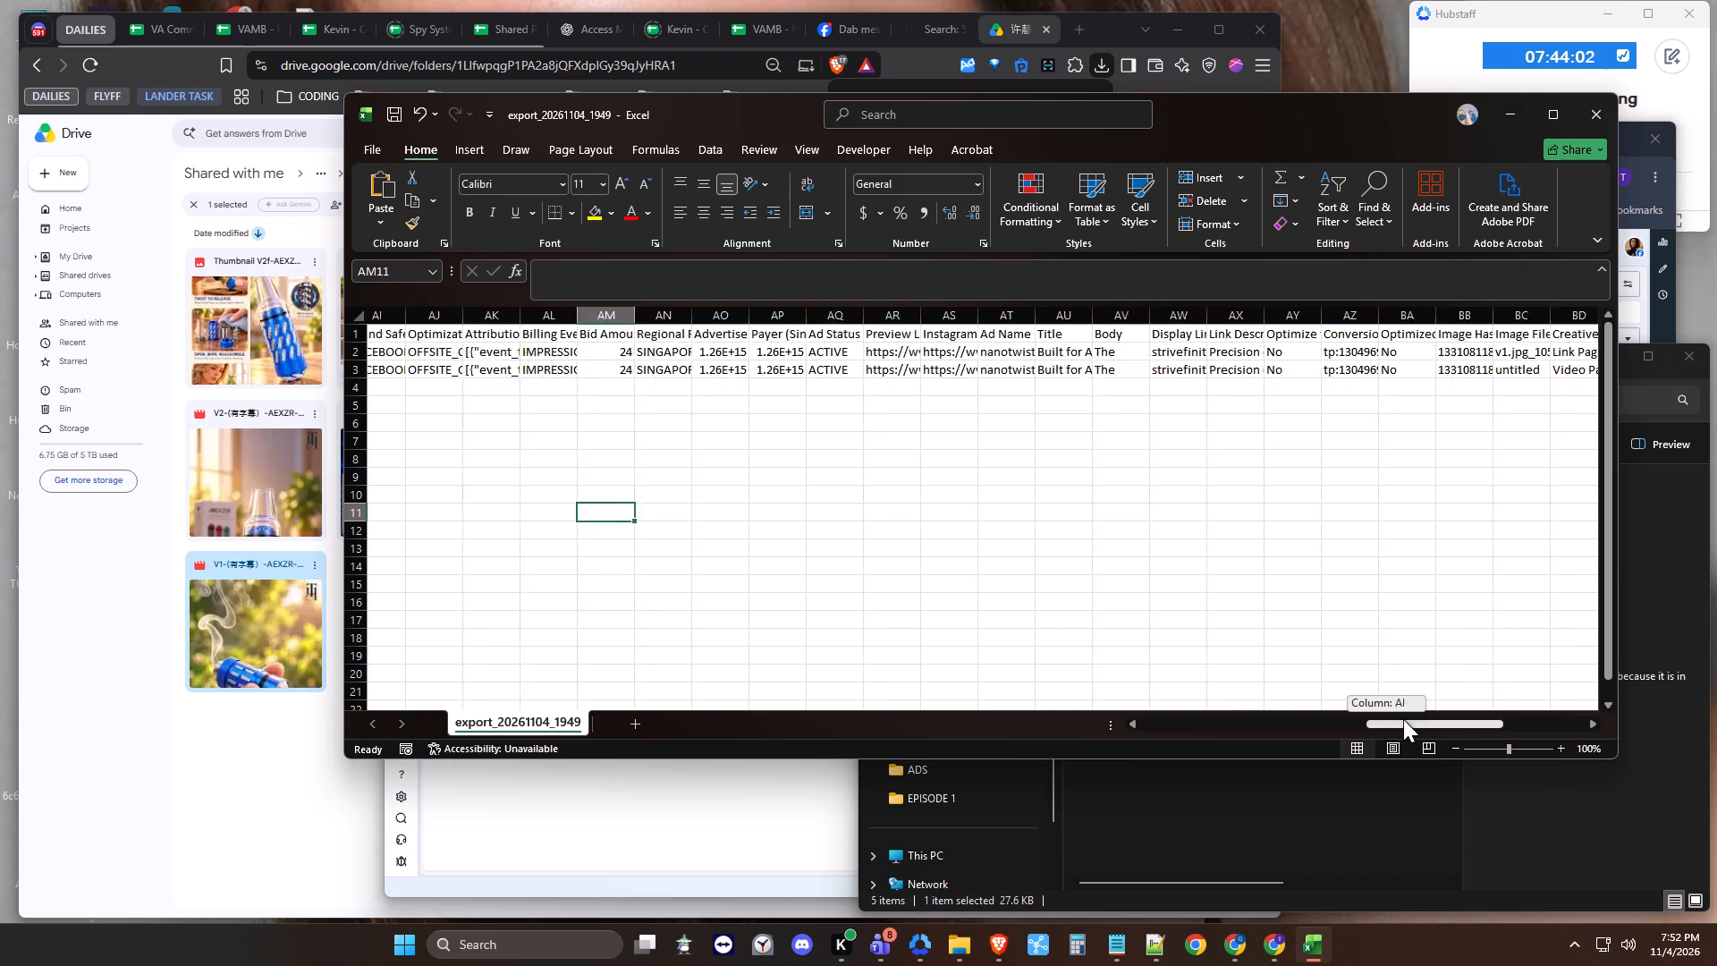
pyautogui.moveTo(1403, 719); pyautogui.dragTo(1442, 720)
pyautogui.hotkey('ctrl', 's')
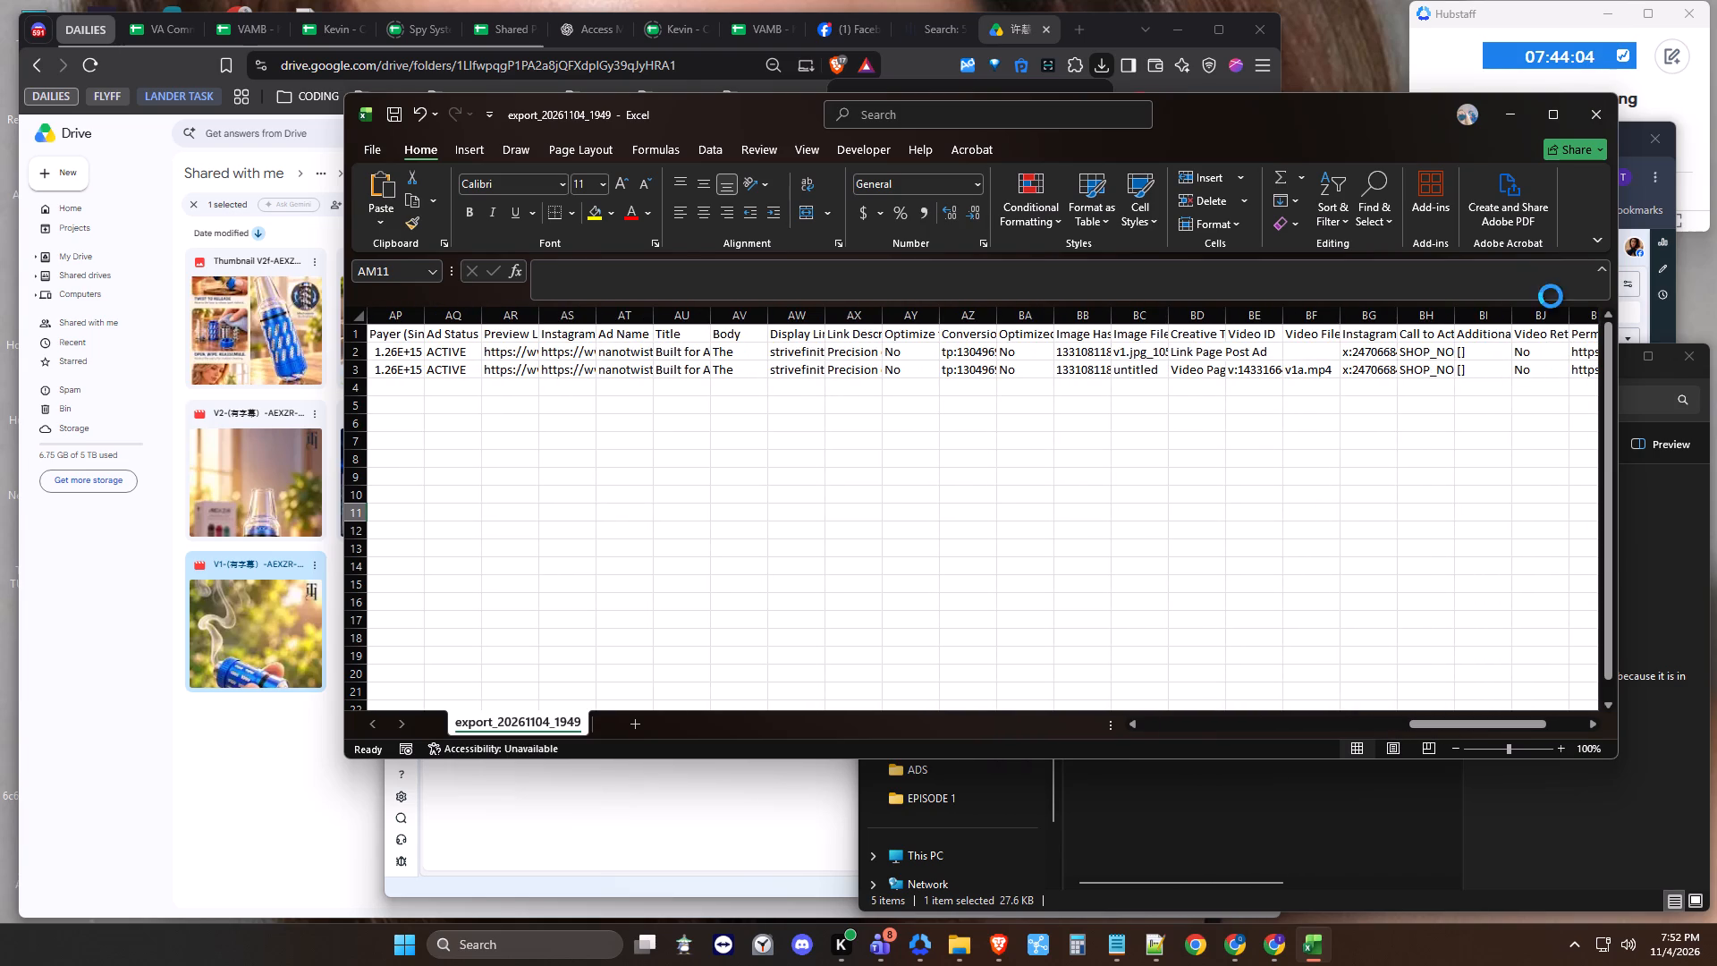
pyautogui.click(1587, 118)
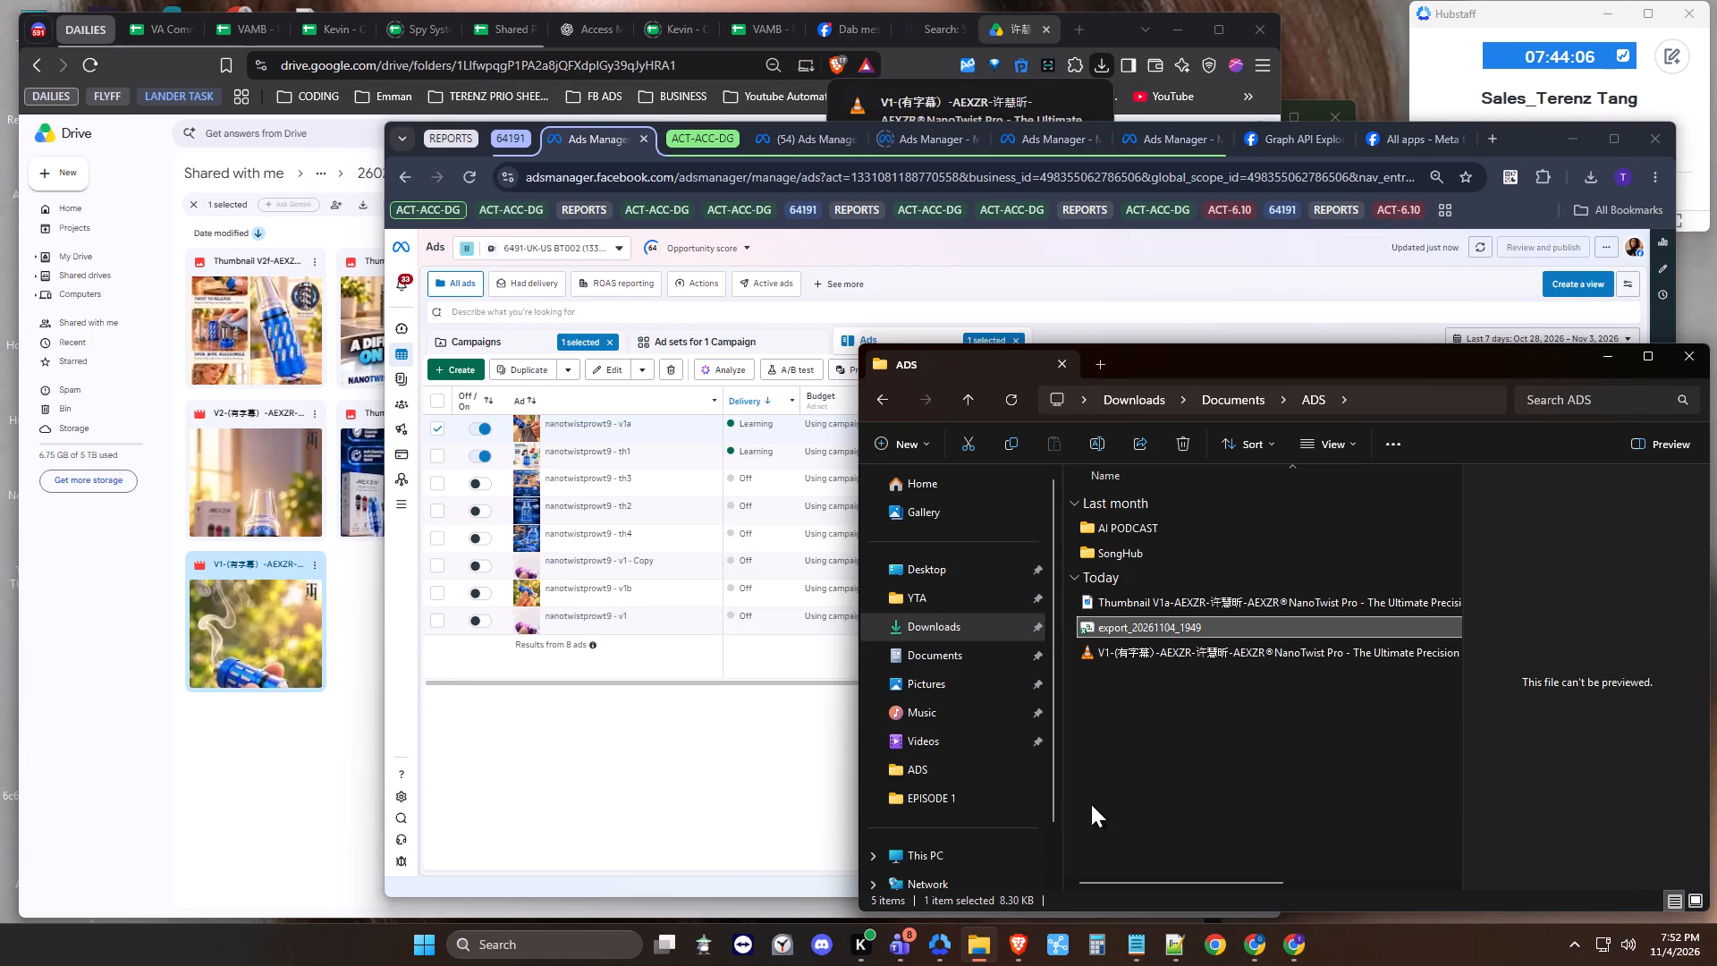
# Rename the downloaded captioned V1 NanoTwist Pro video in the ADS folder as v1a.
pyautogui.click(1136, 637)
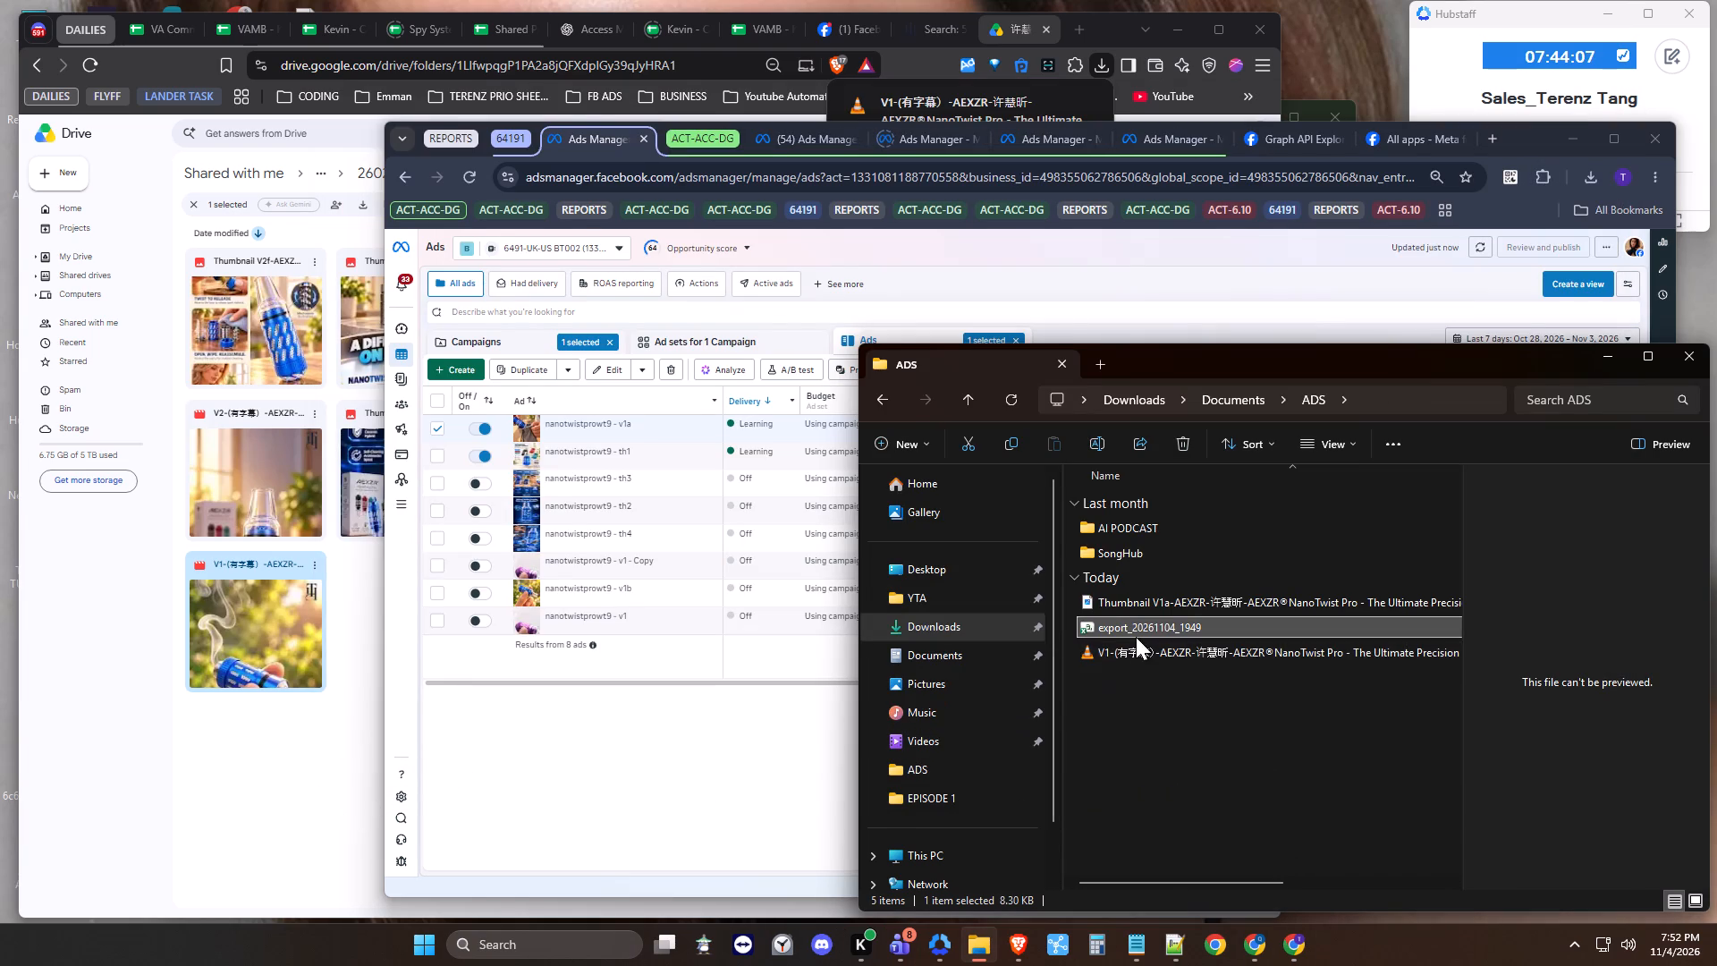
pyautogui.click(1130, 656)
pyautogui.press('F2')
pyautogui.write('v1a')
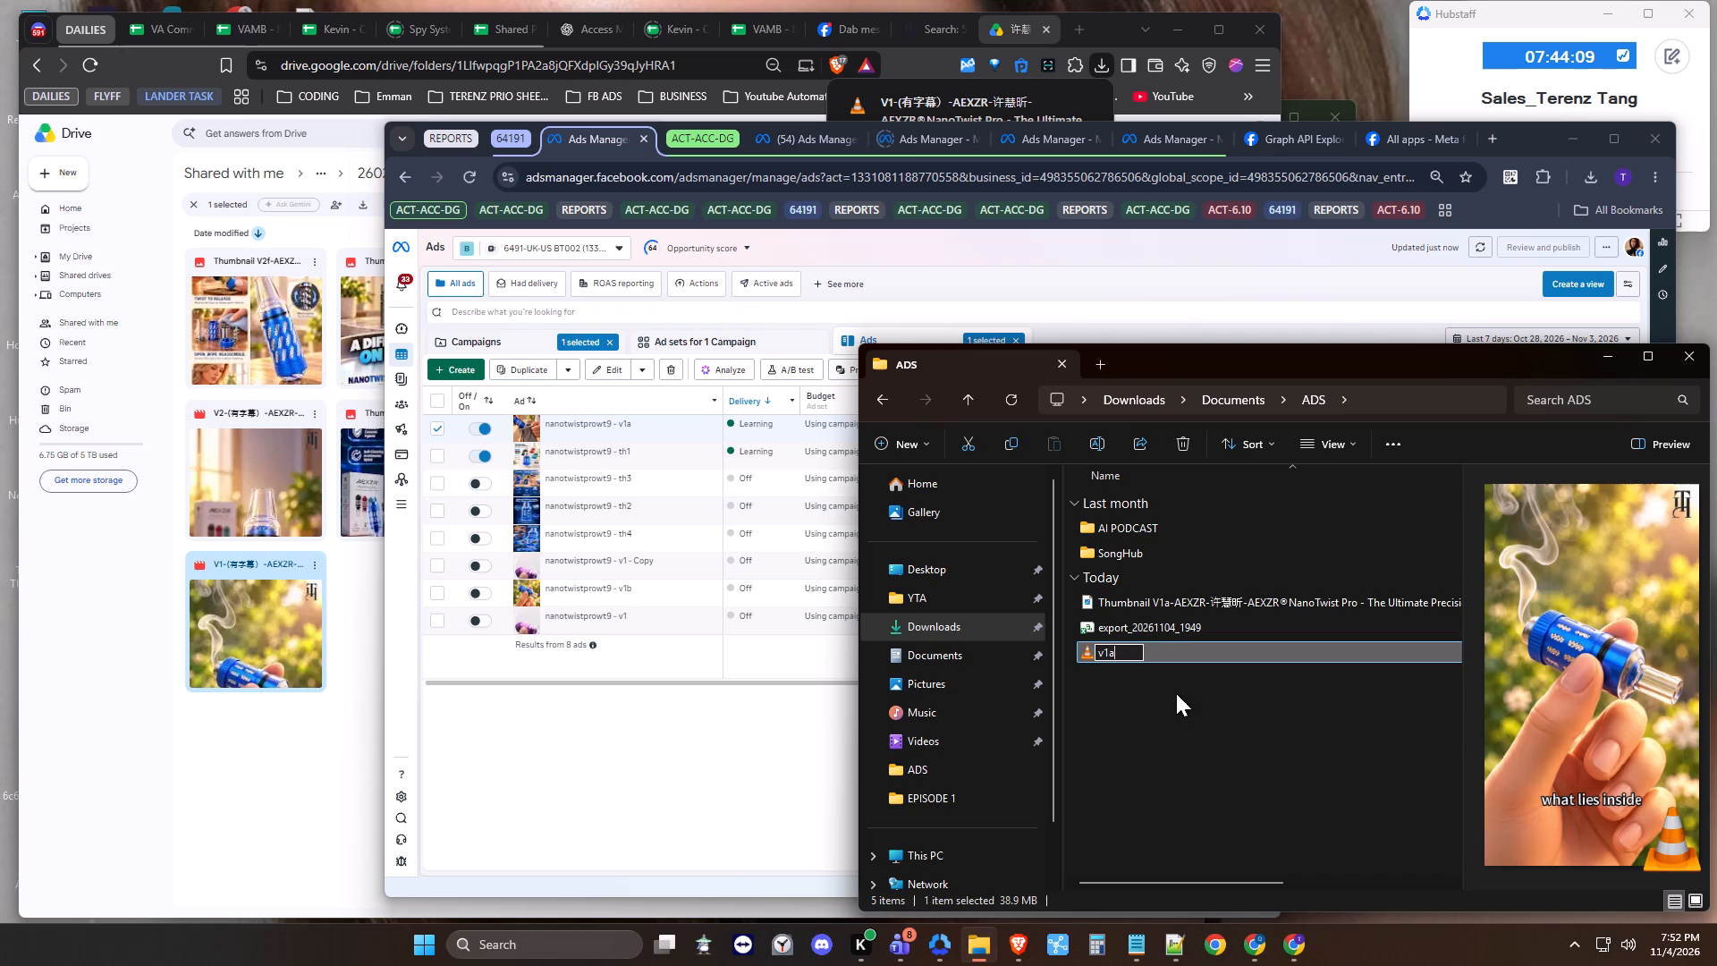
pyautogui.click(1177, 708)
# Rename the downloaded Thumbnail V1a image in the ADS folder as th1.
pyautogui.click(1175, 610)
pyautogui.press('F2')
pyautogui.write('th')
pyautogui.press('1')
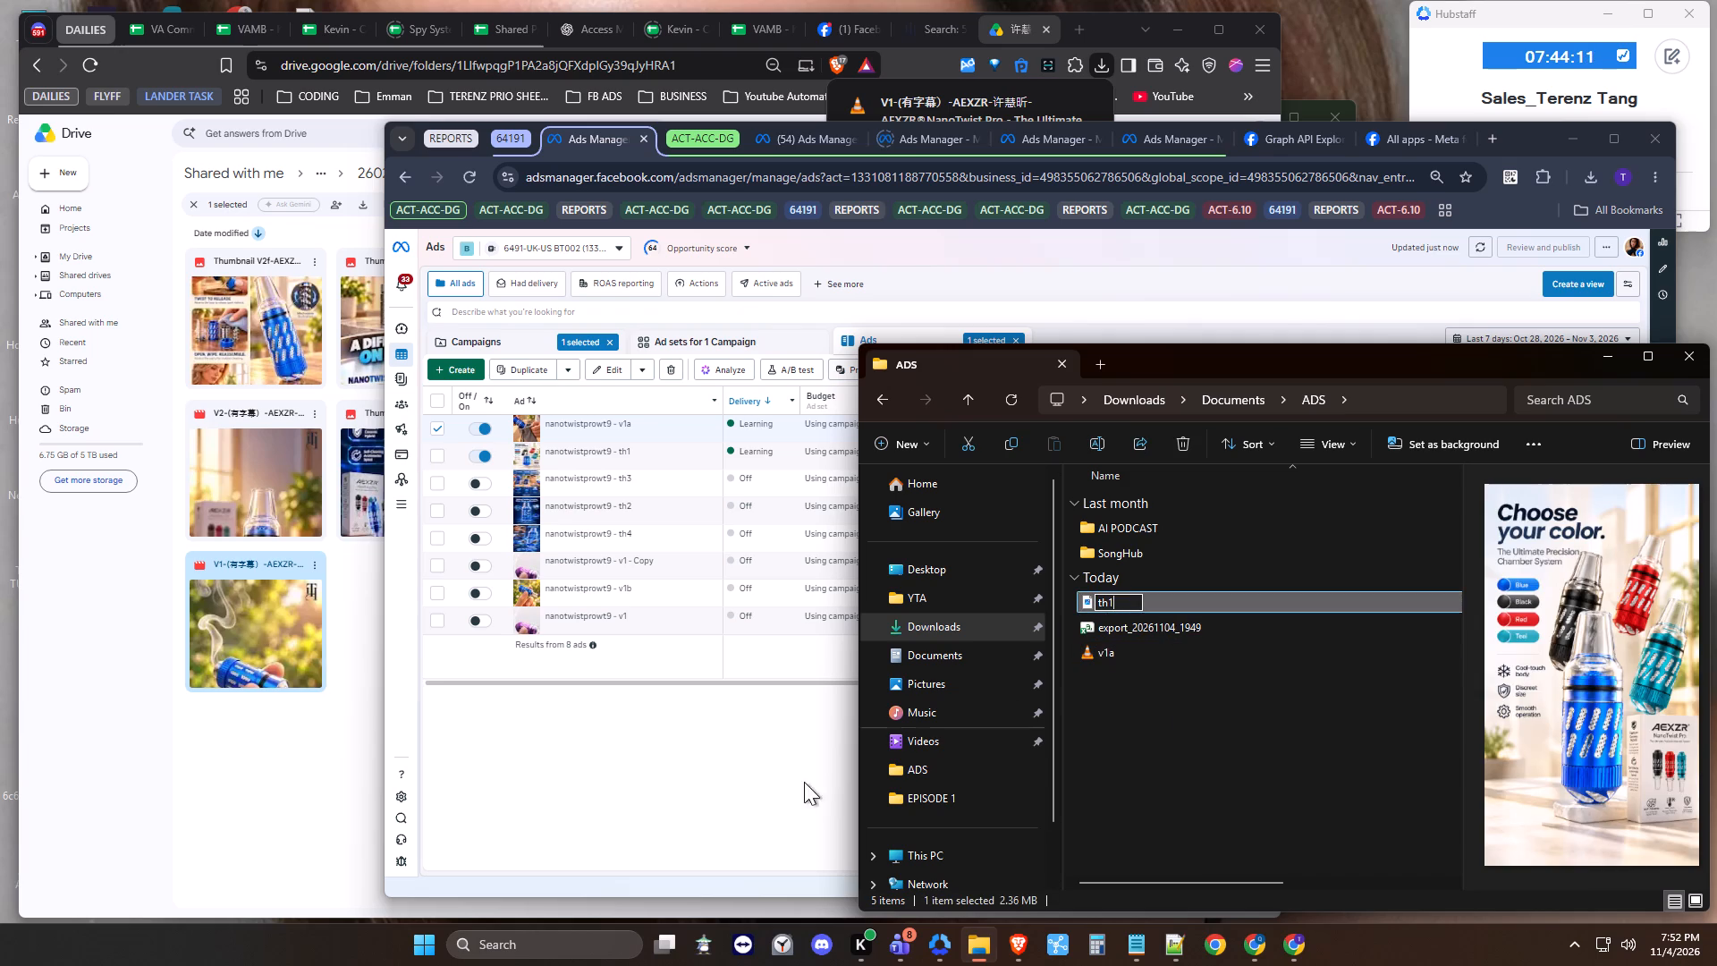
pyautogui.click(200, 812)
# Switch to the creator's Drive folder, preview the Thumbnail V2f image, and download it.
pyautogui.click(261, 318)
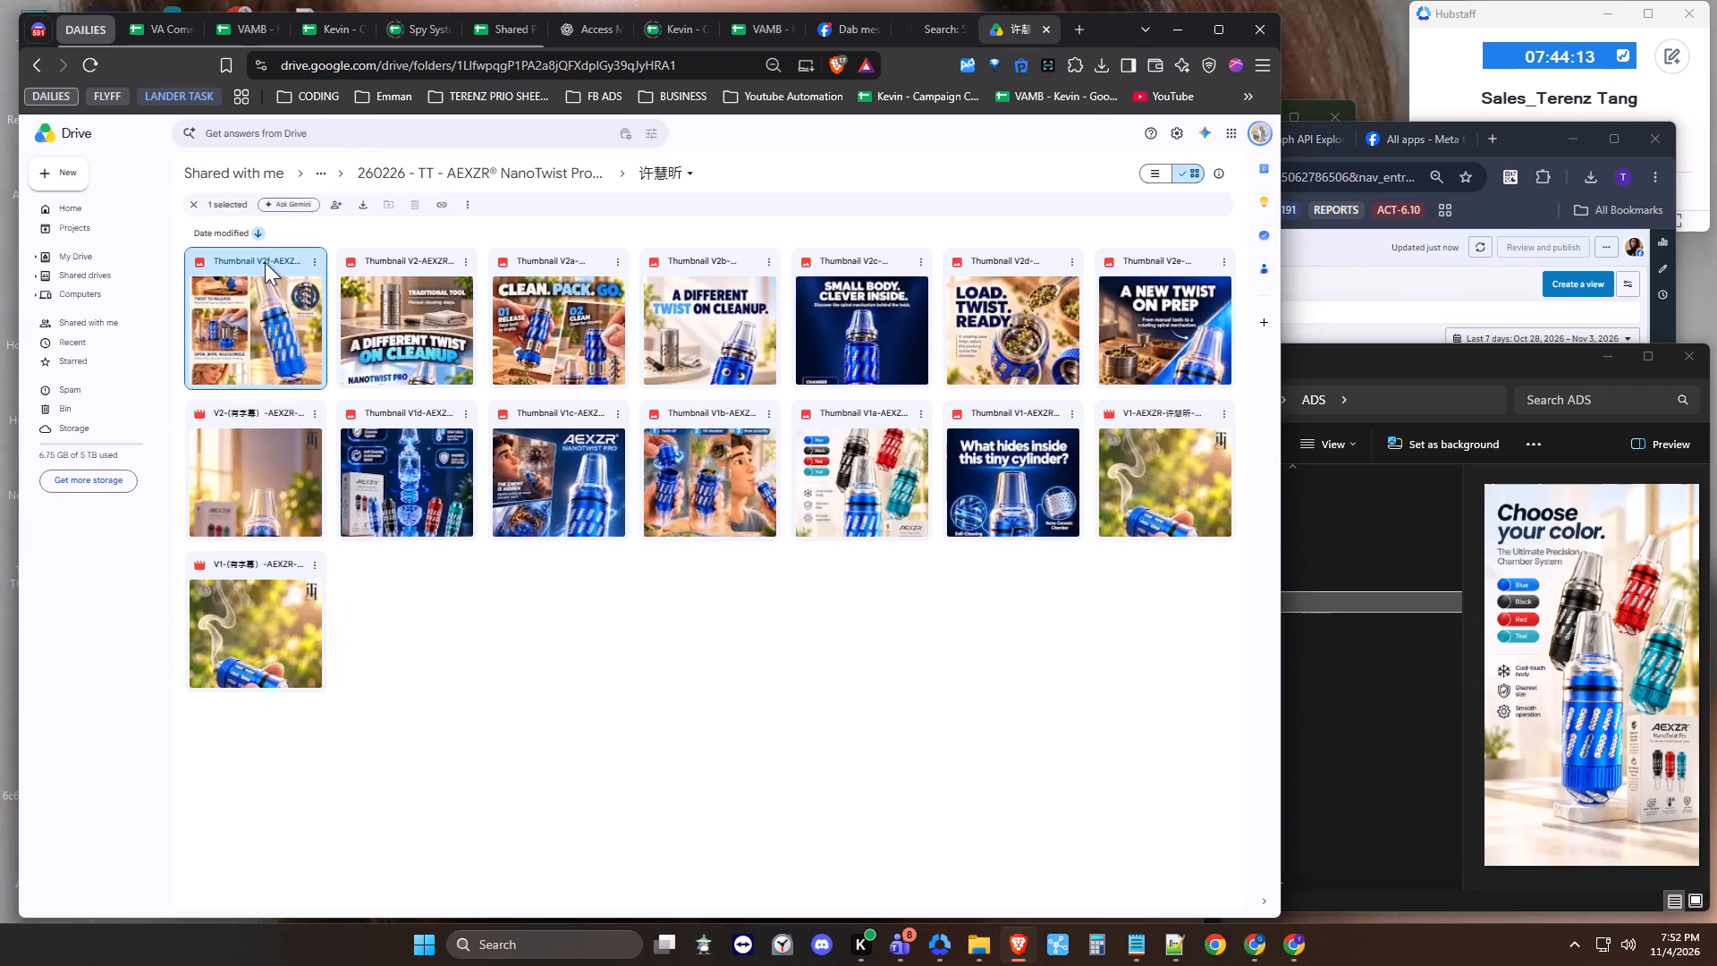
pyautogui.press('Return')
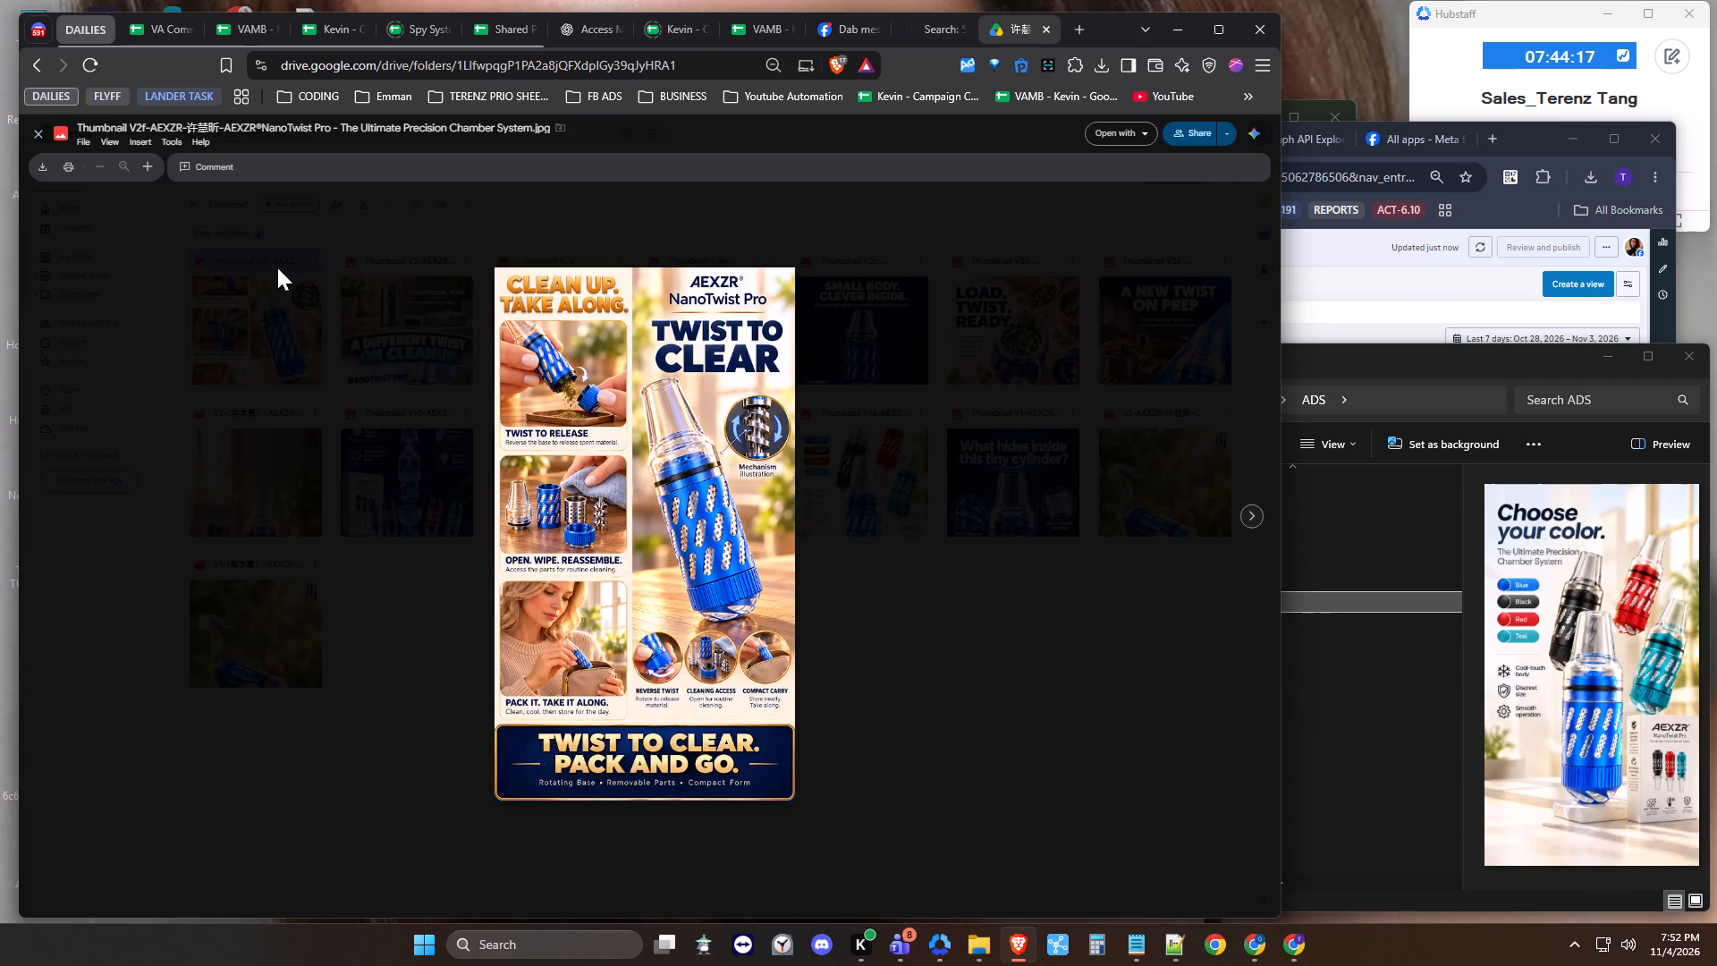
pyautogui.press('Escape')
pyautogui.rightClick(277, 267)
pyautogui.click(317, 314)
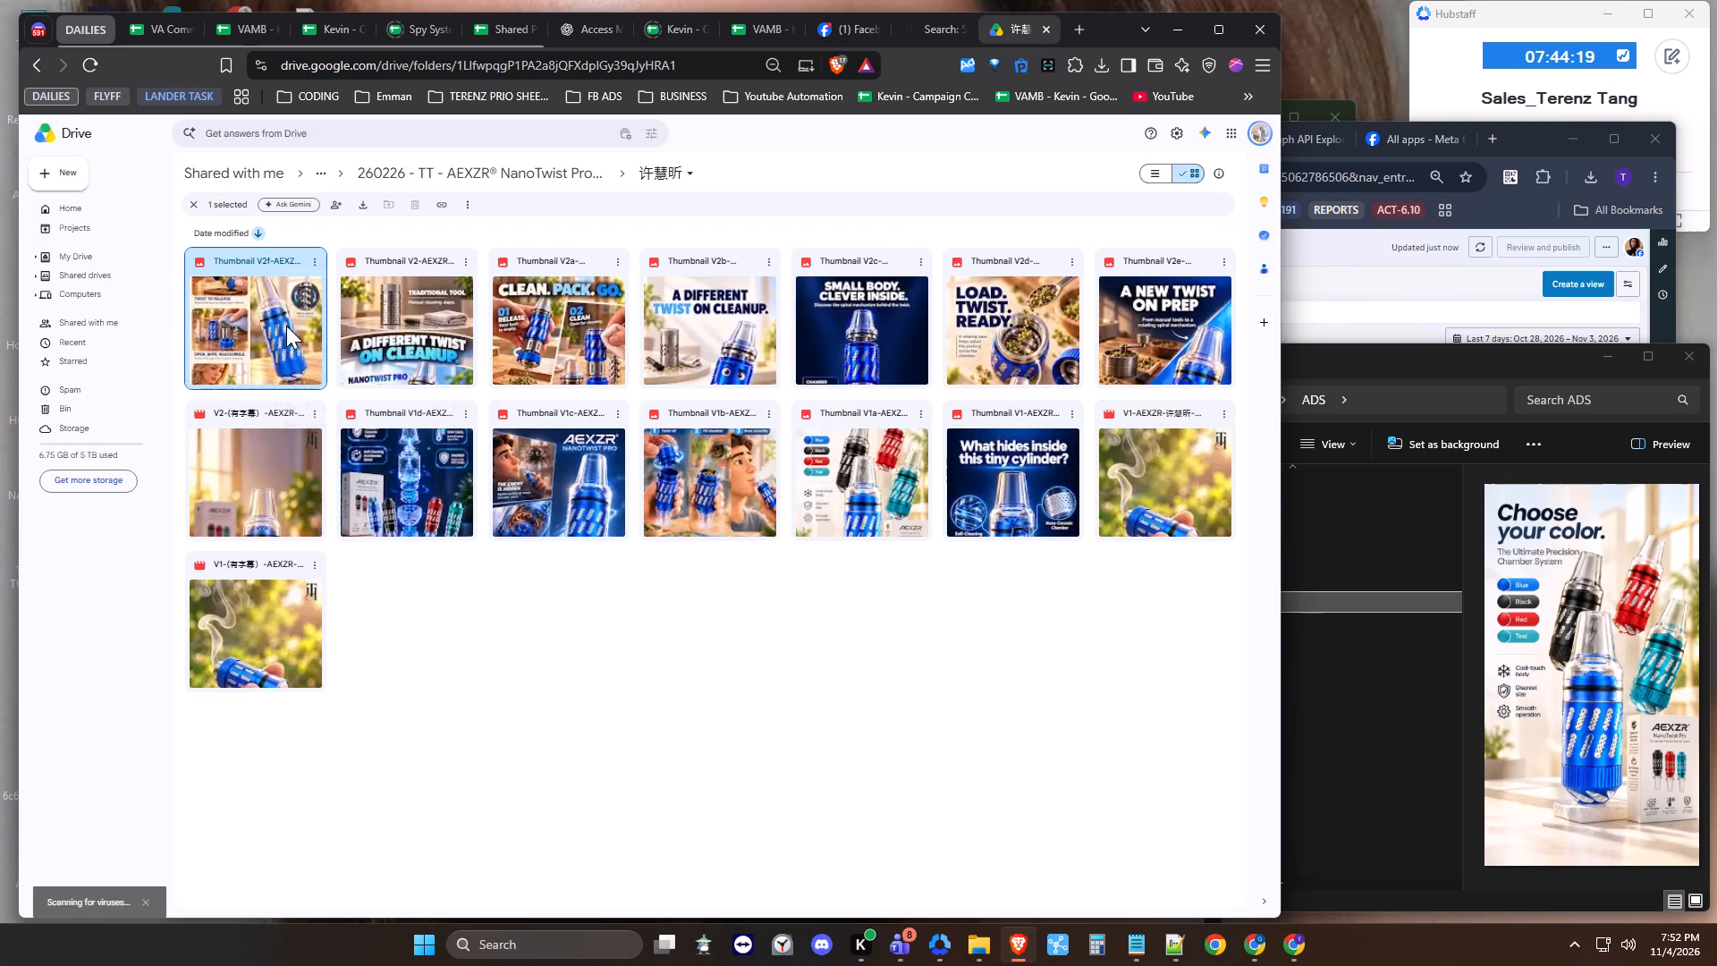
# Examine the captioned V2 video, the V1c and V1b thumbnails, and the uncaptioned V1 video in the Drive folder.
pyautogui.click(255, 495)
pyautogui.press('Return')
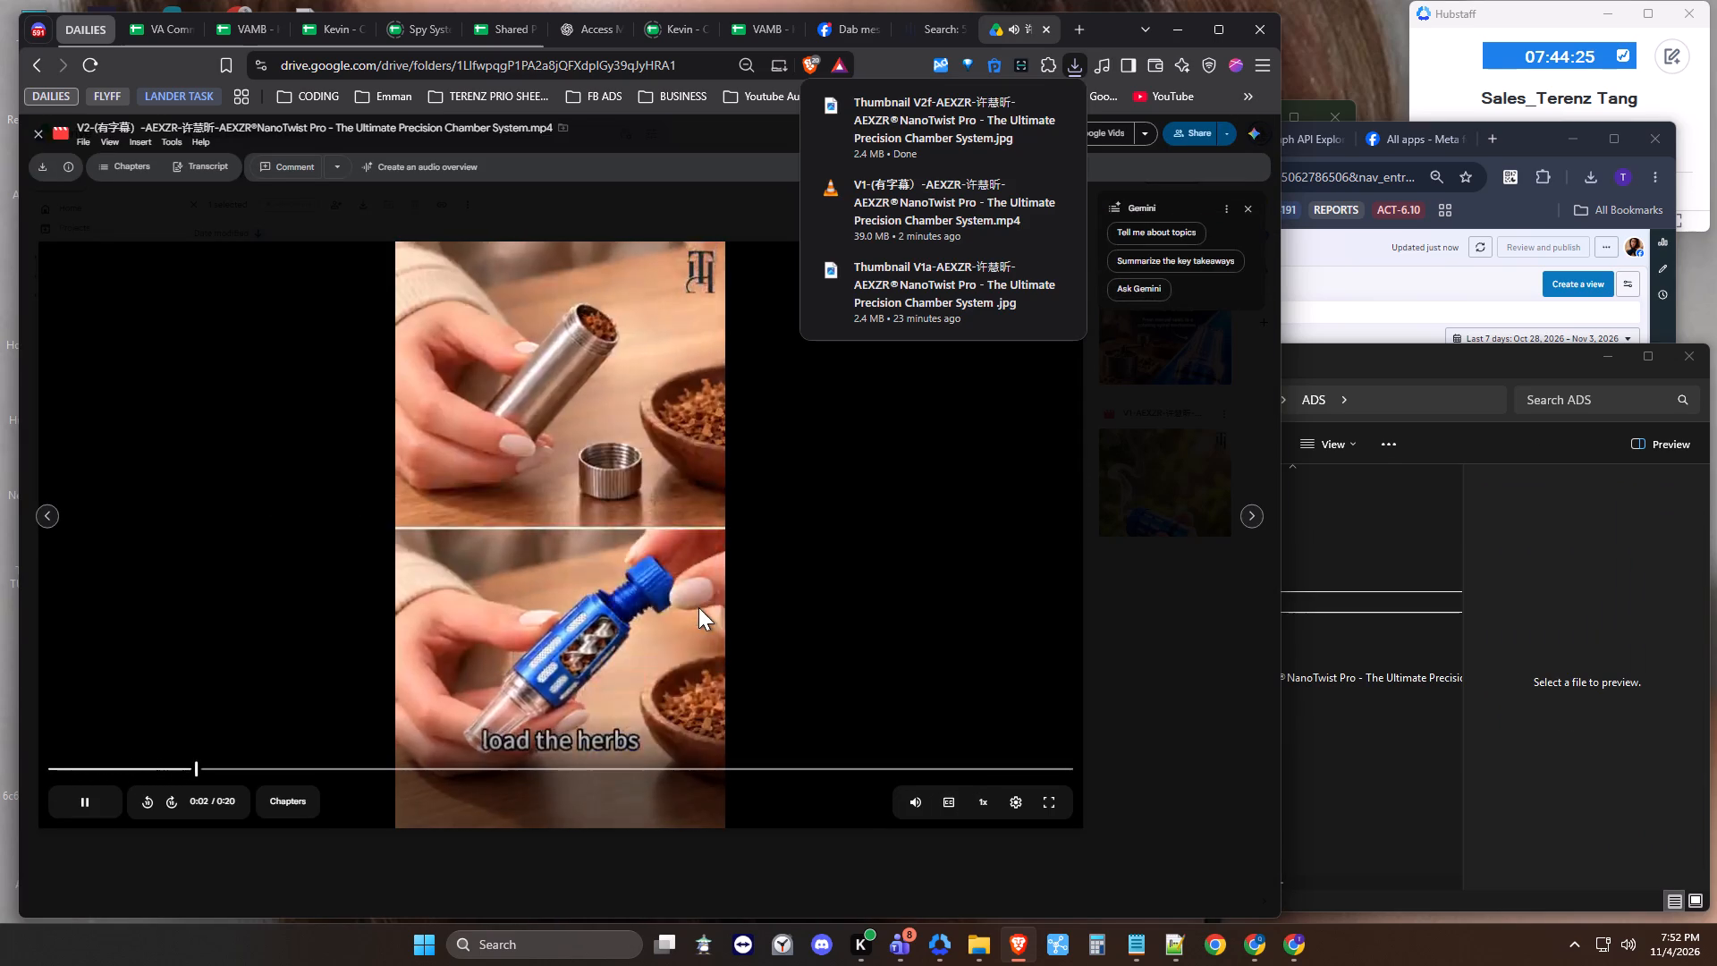
pyautogui.press('Escape')
pyautogui.click(543, 491)
pyautogui.press('Return')
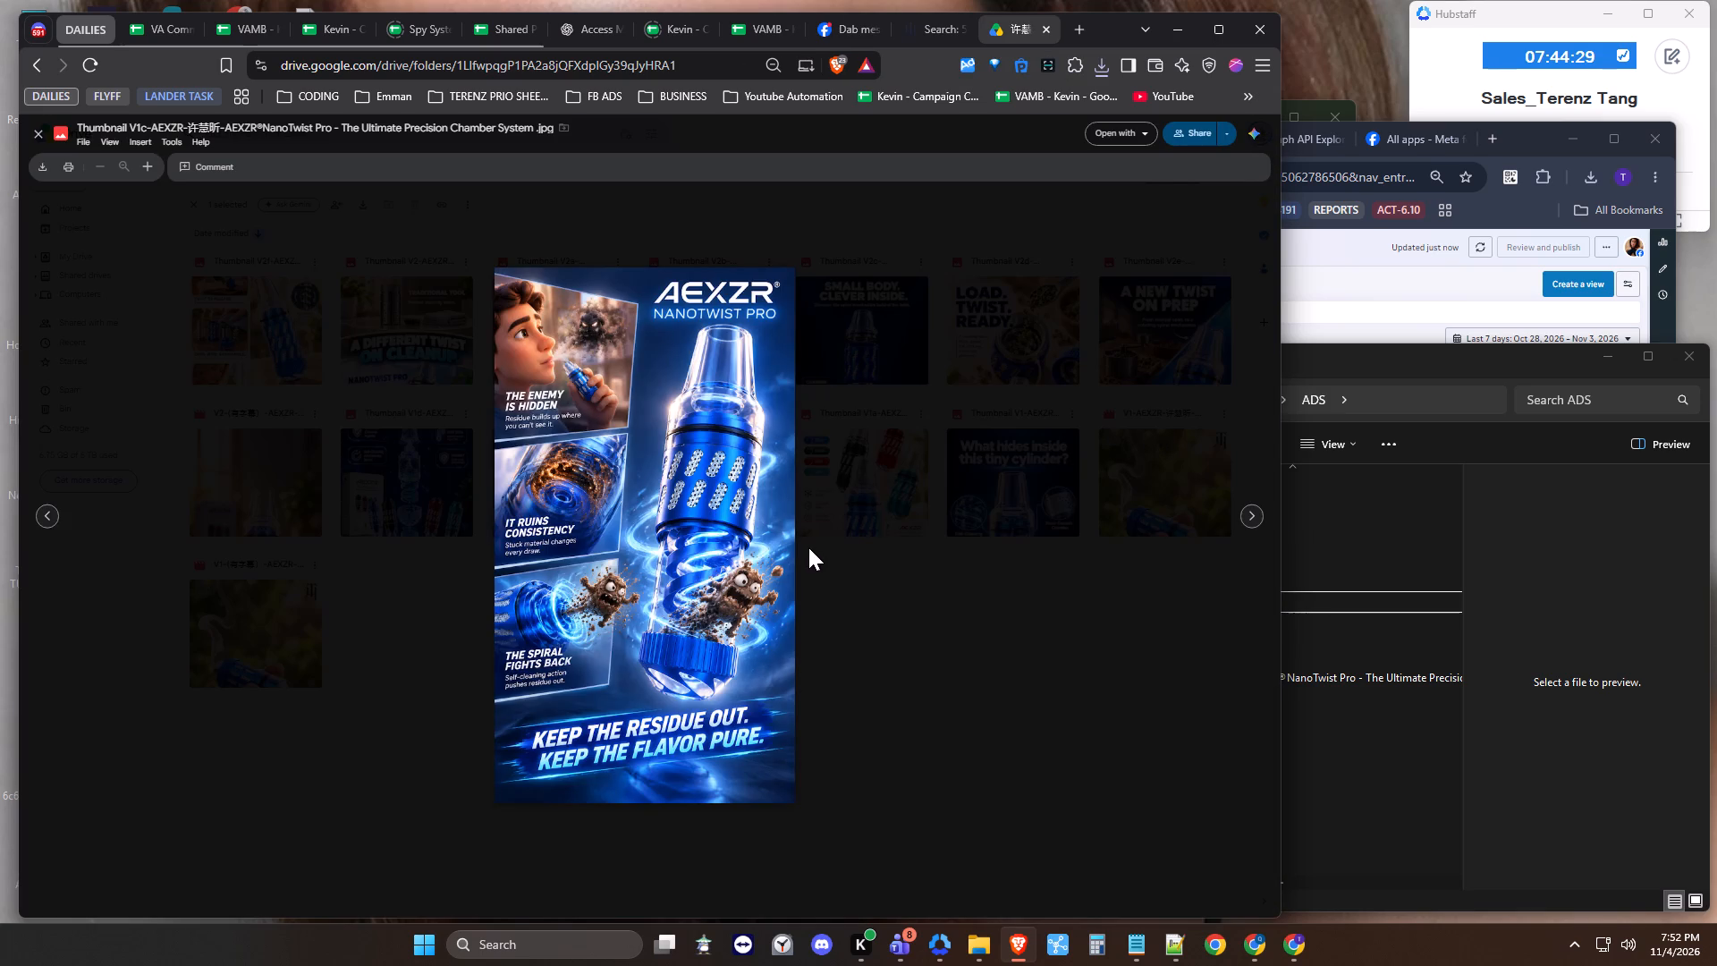
pyautogui.press('Escape')
pyautogui.click(450, 480)
pyautogui.click(711, 475)
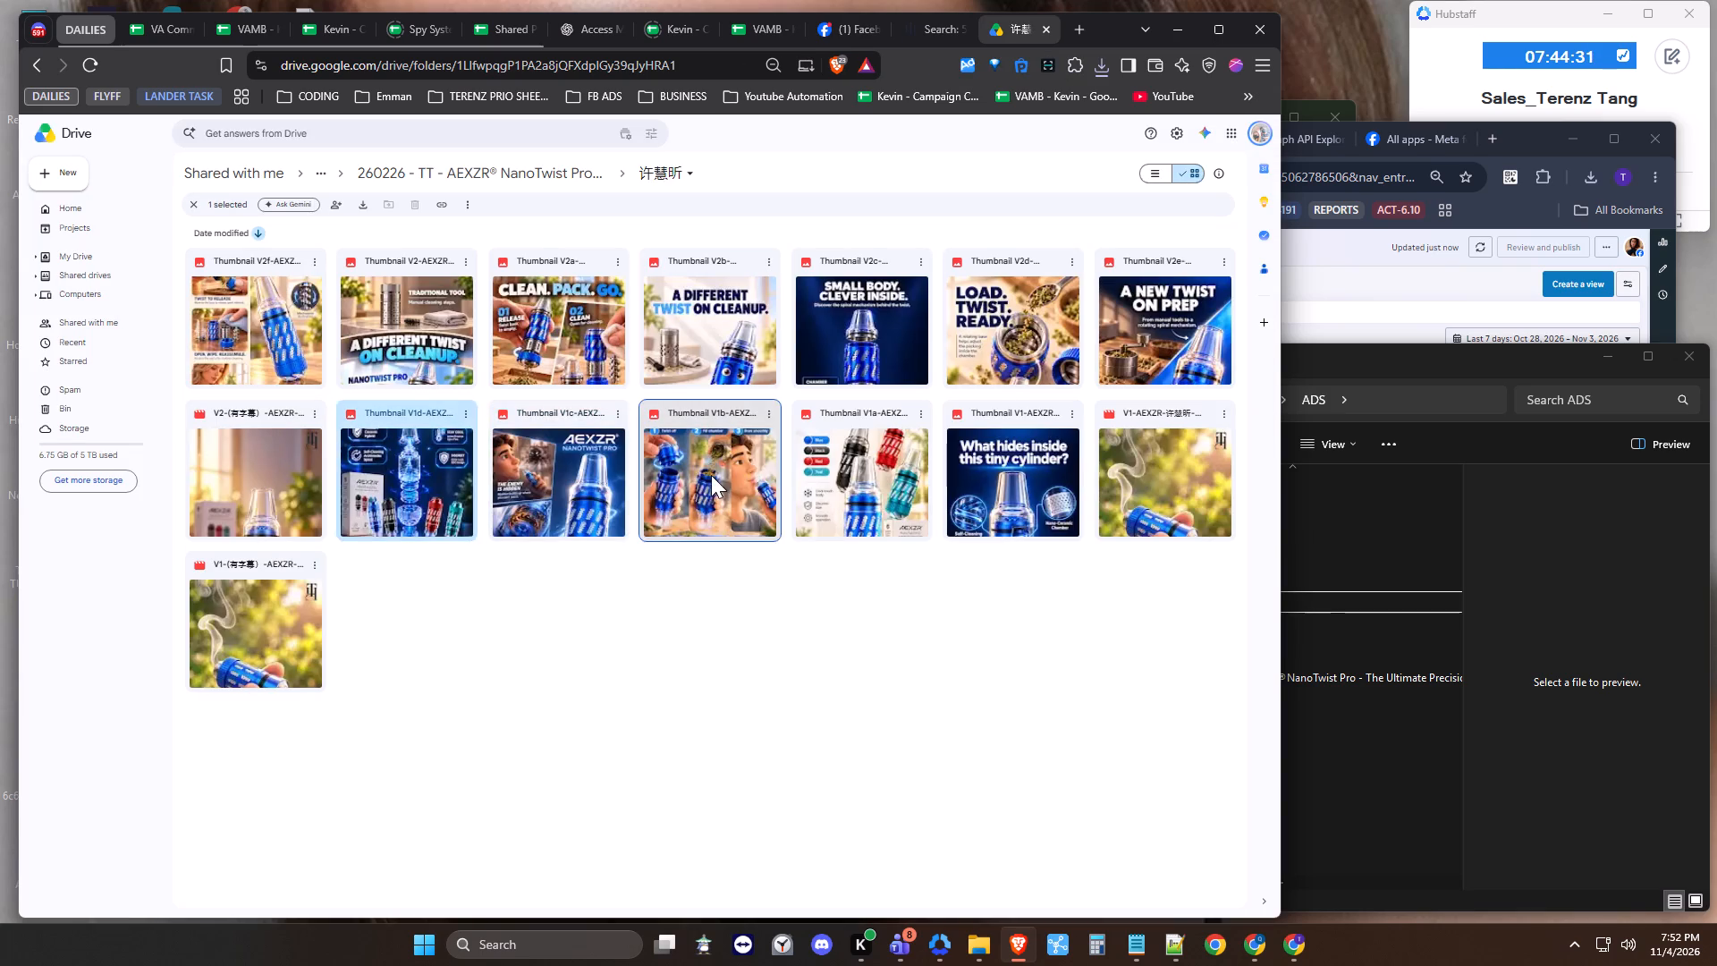
pyautogui.press('Return')
pyautogui.press('Escape')
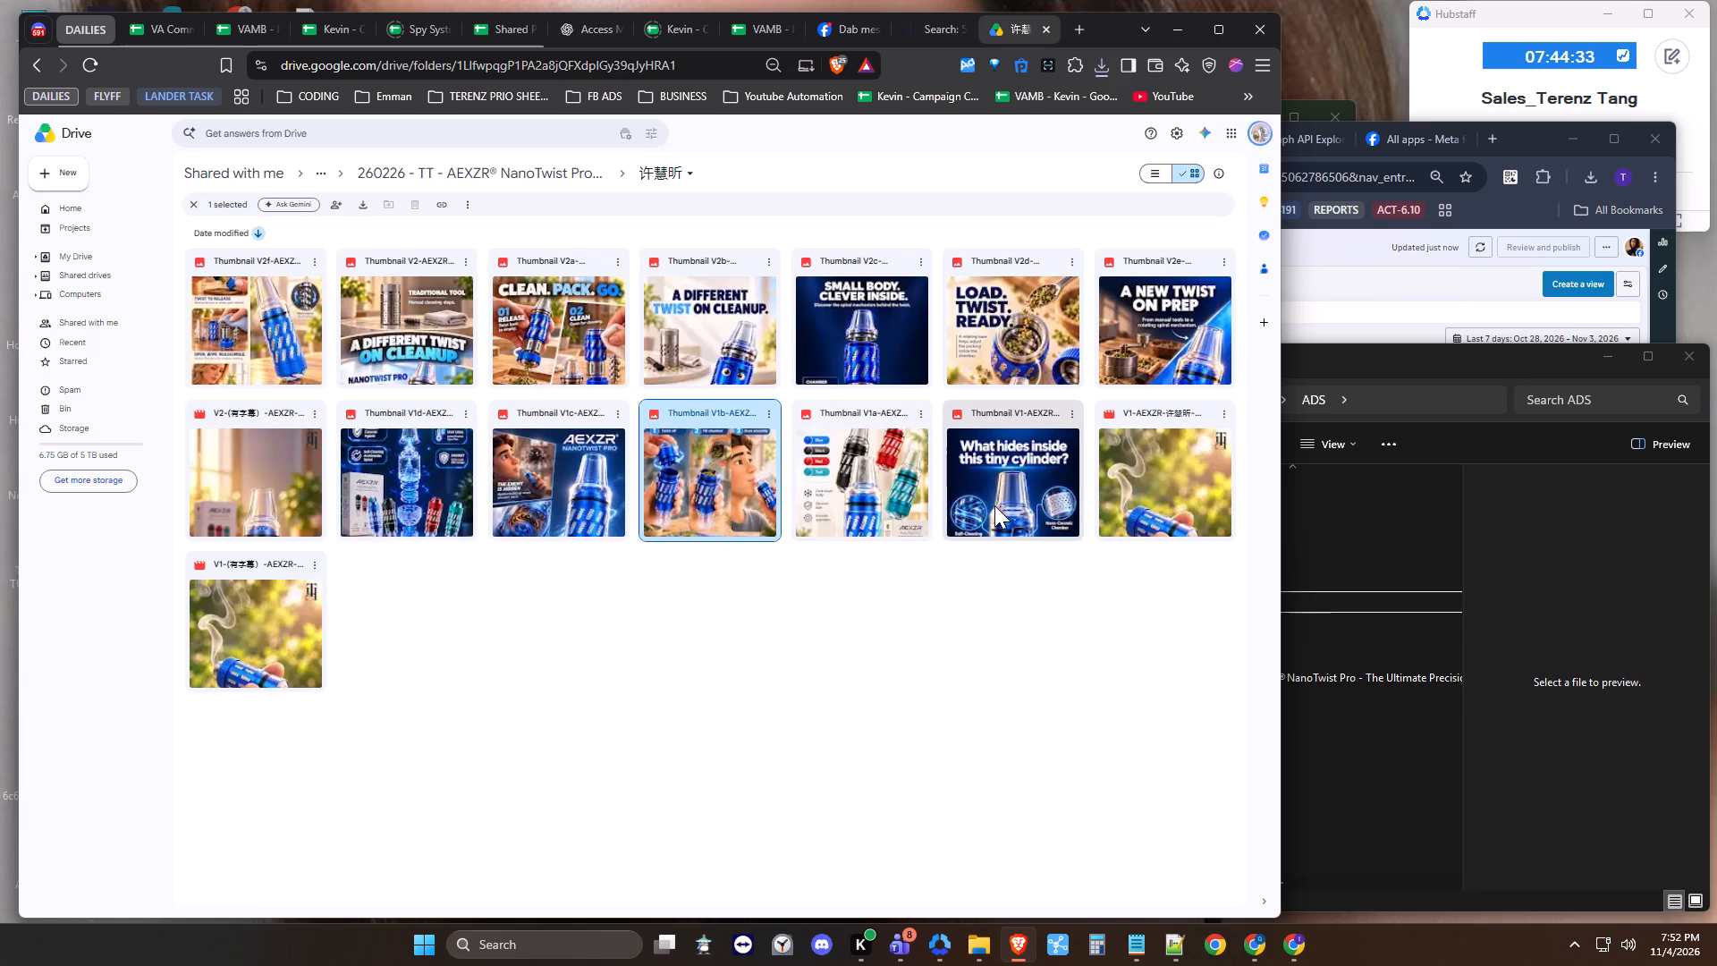
pyautogui.click(1133, 485)
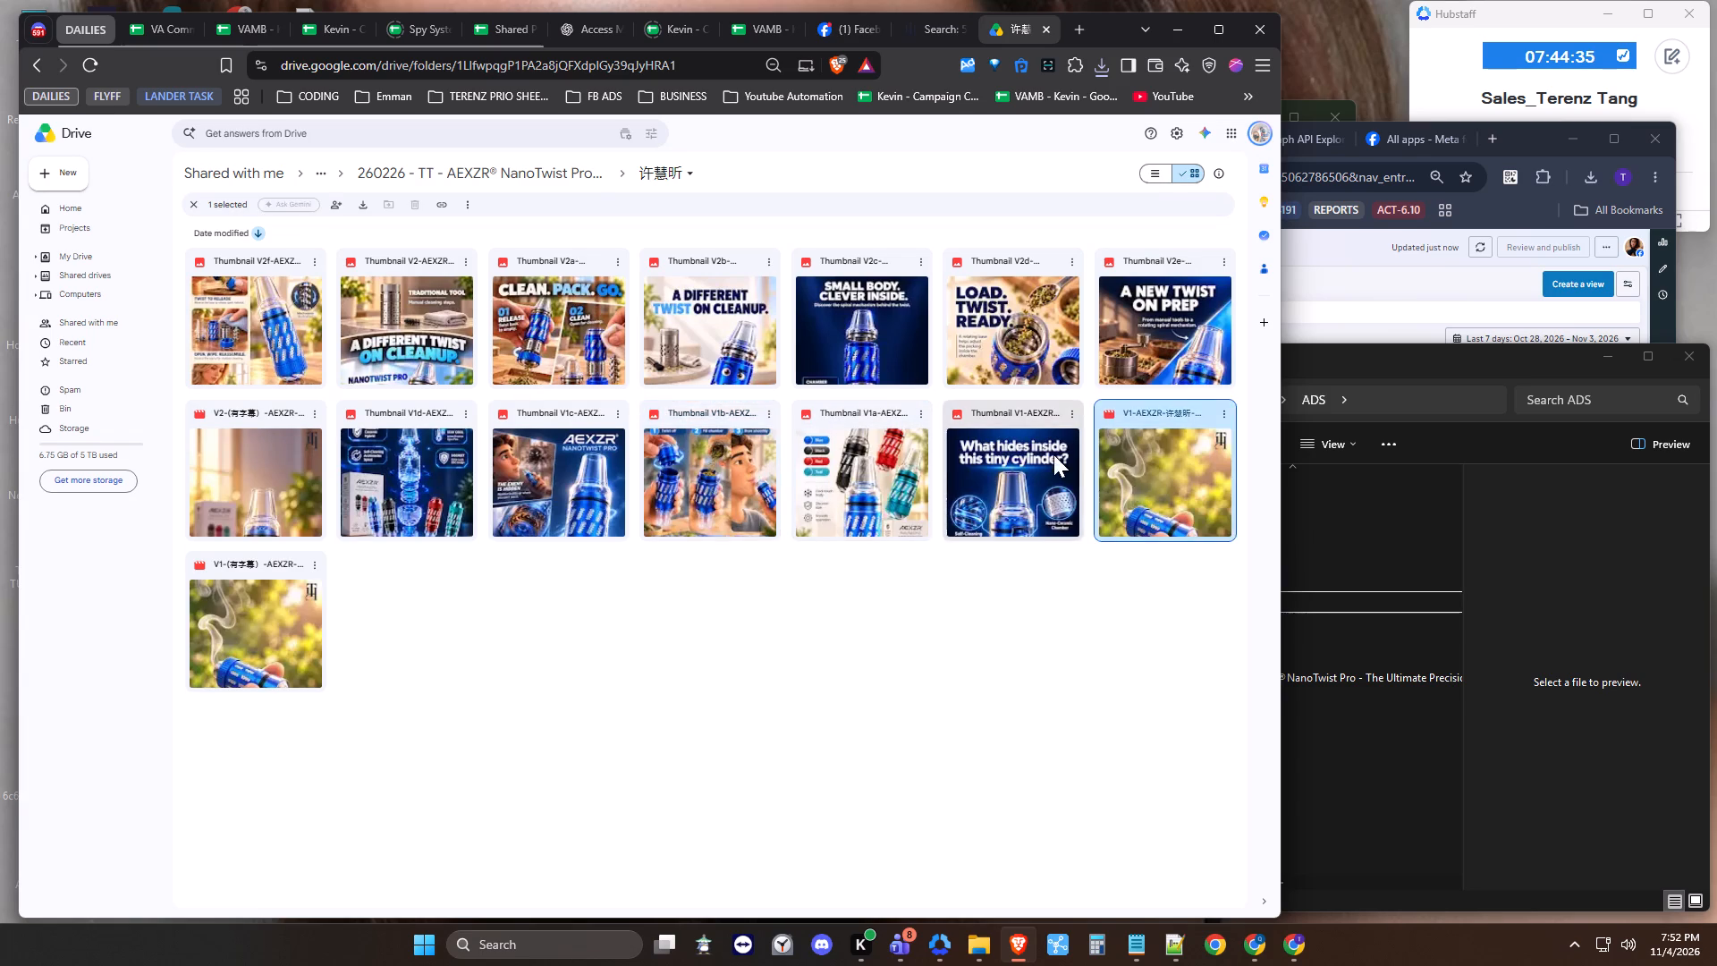
pyautogui.press('Return')
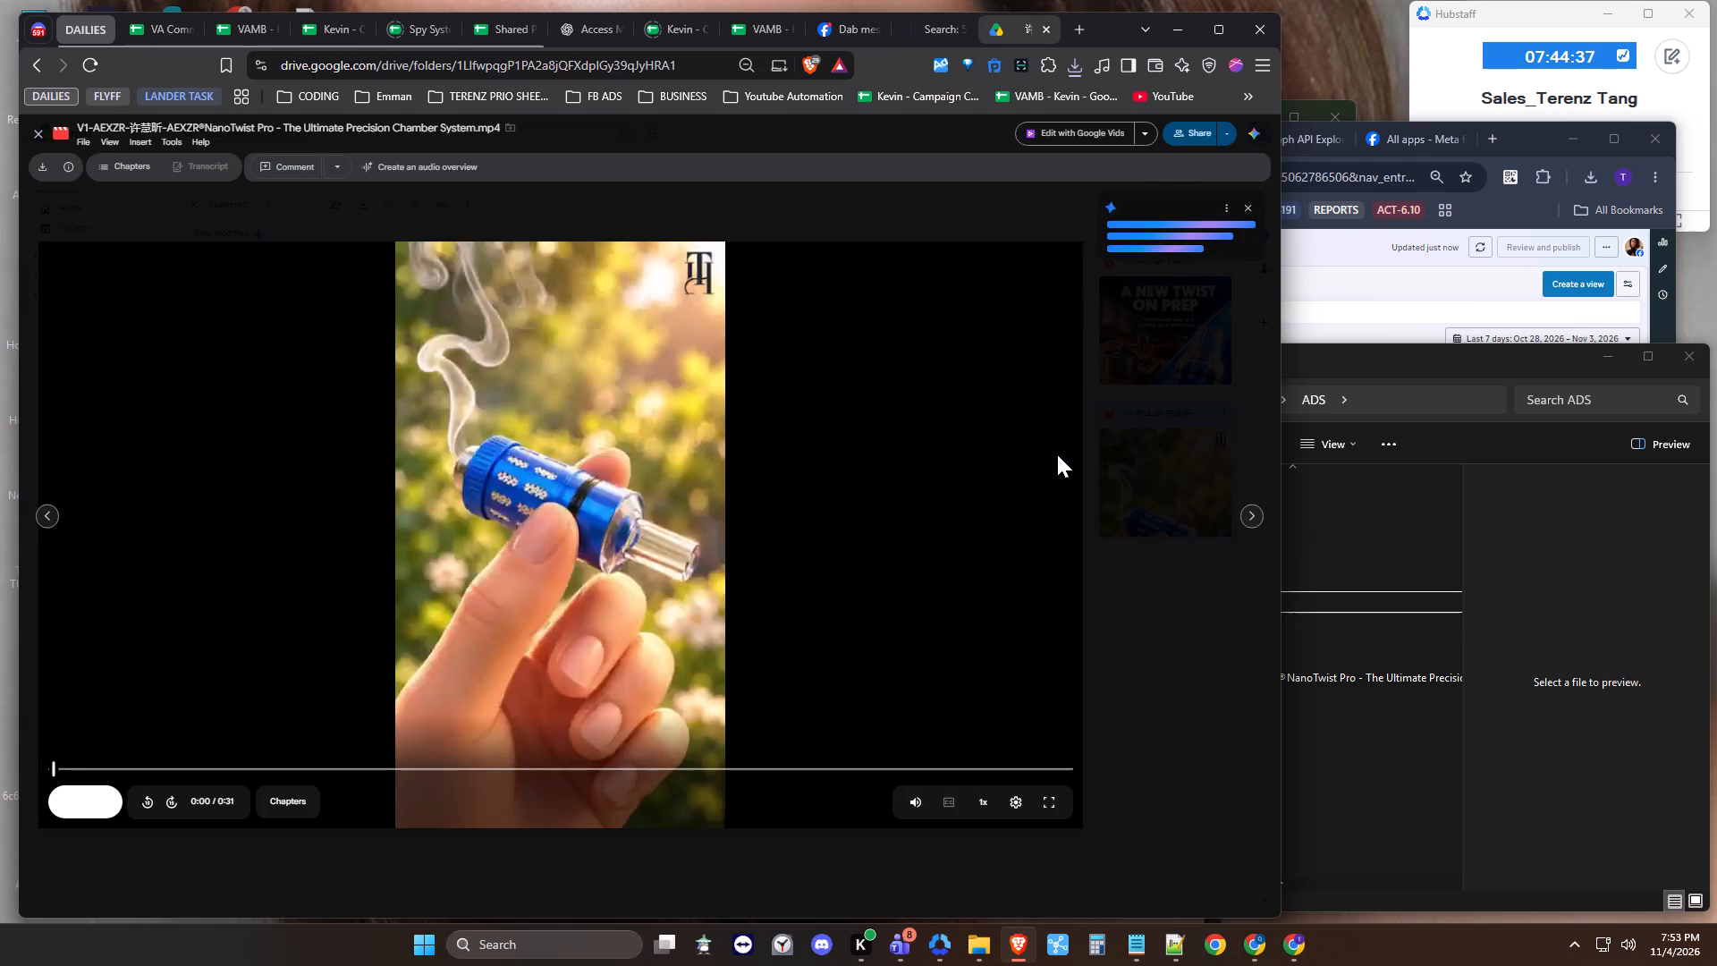
pyautogui.press('Escape')
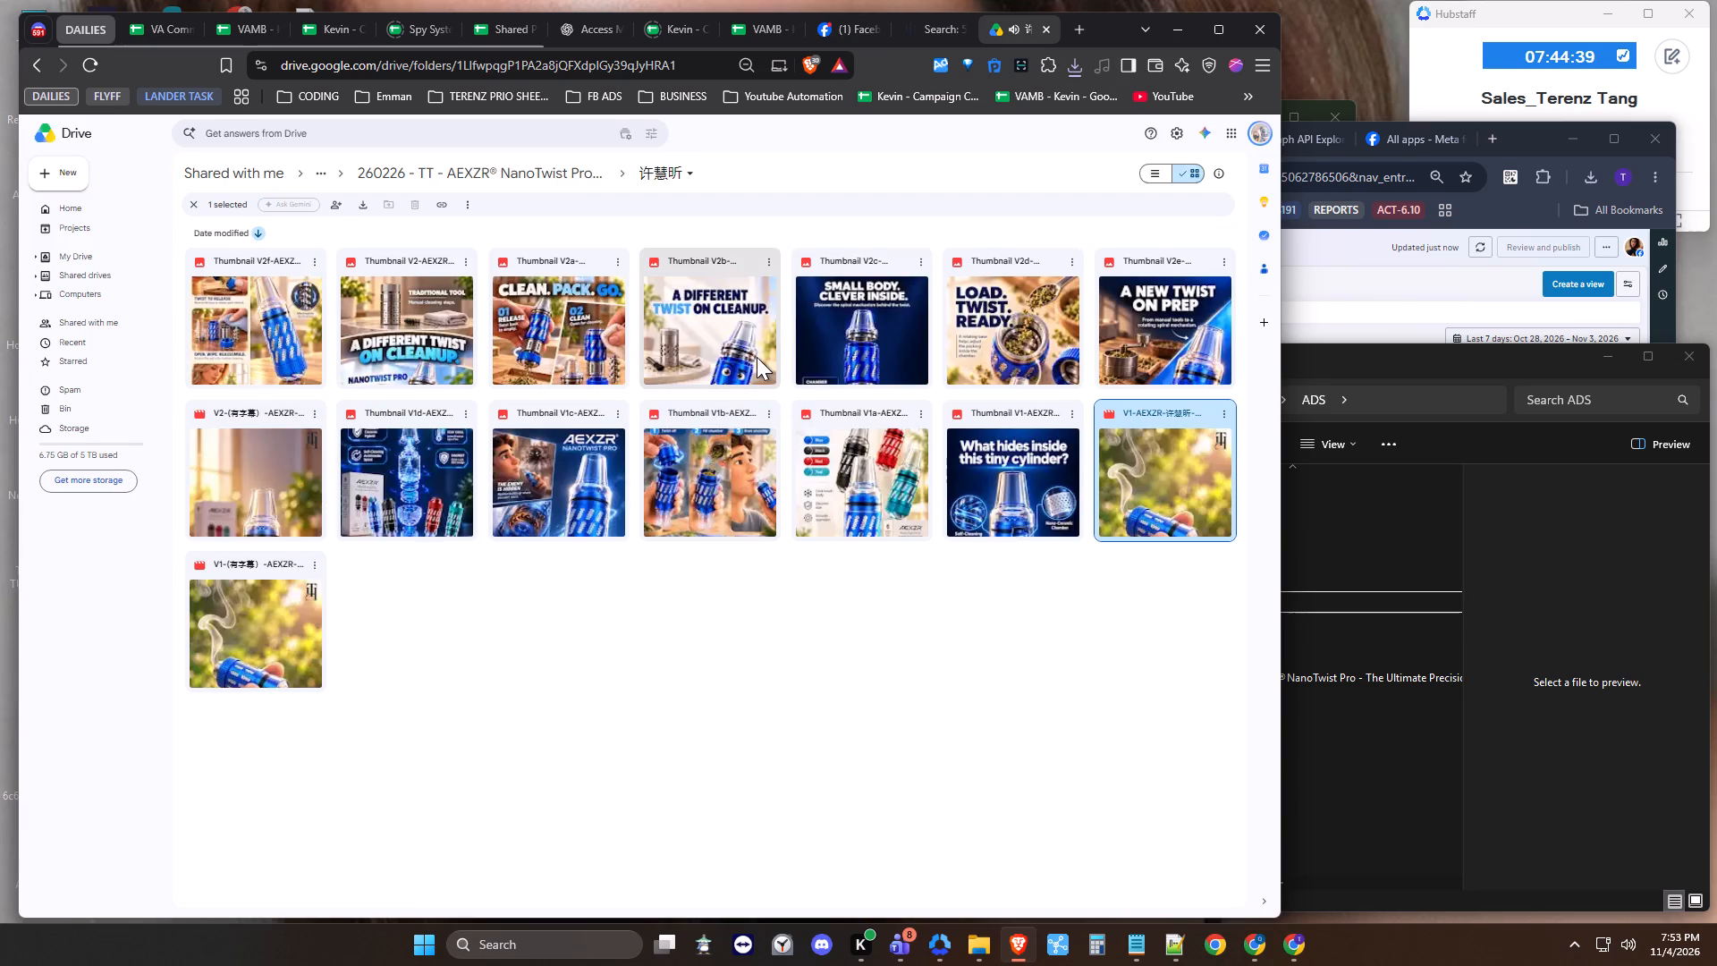
# Preview the Thumbnail V2a image in the Drive folder and download it.
pyautogui.click(755, 356)
pyautogui.click(596, 336)
pyautogui.press('Return')
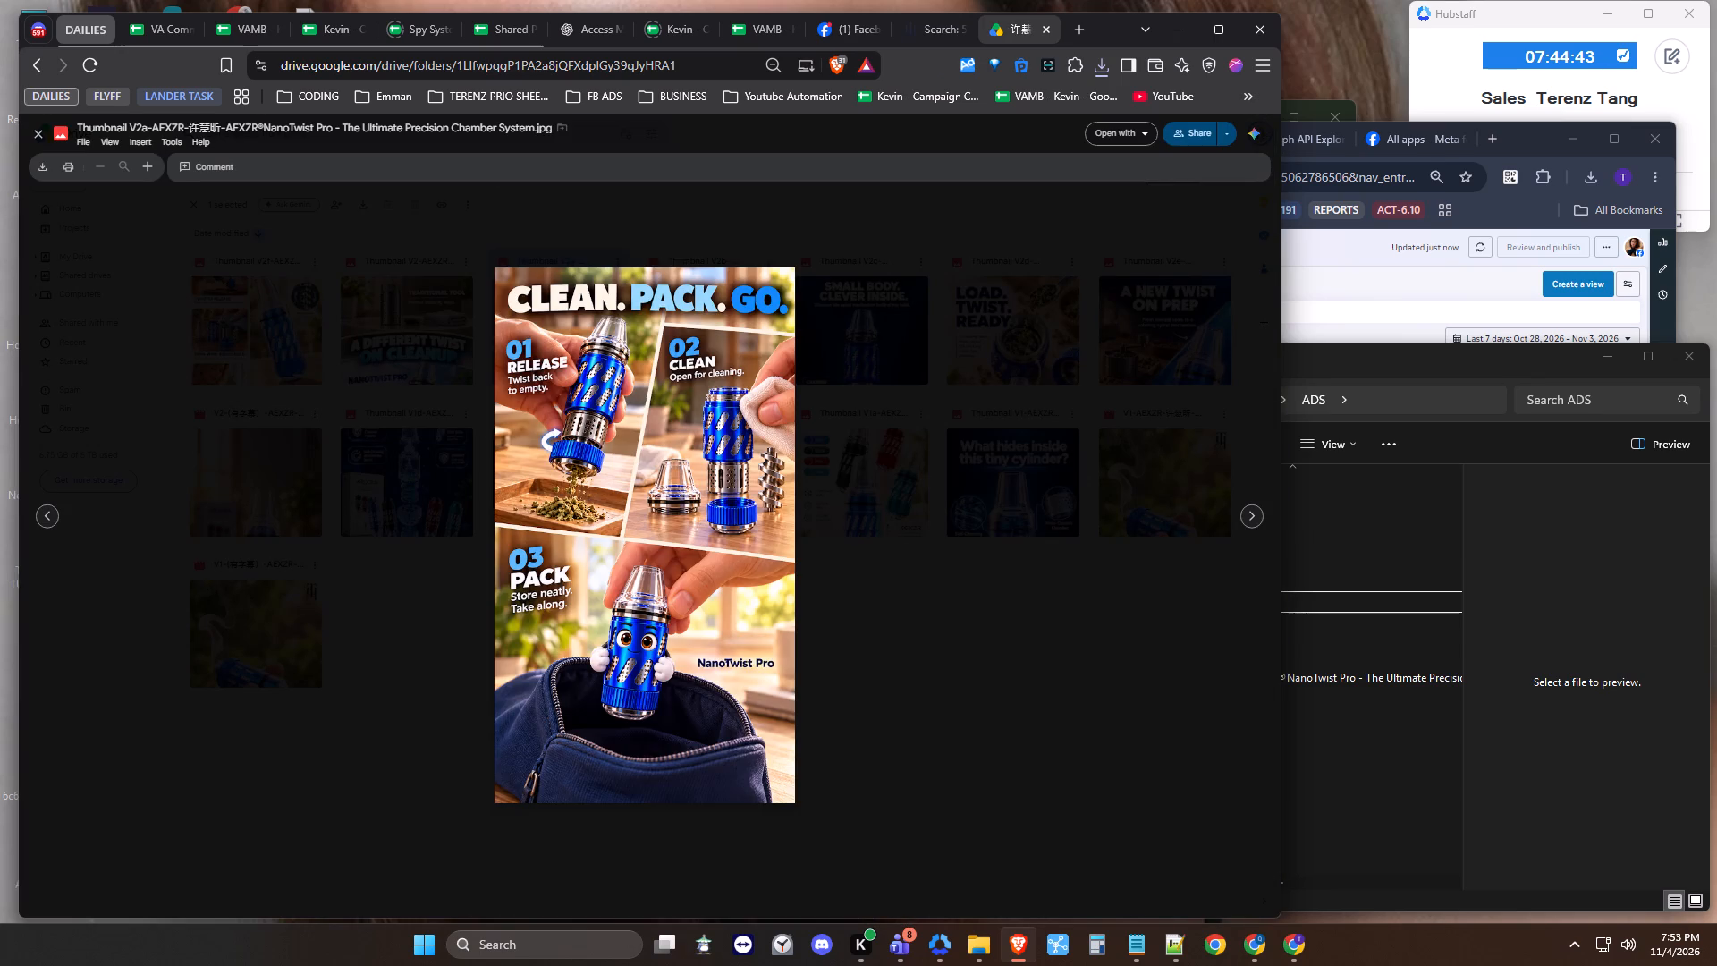
pyautogui.click(1011, 652)
pyautogui.rightClick(599, 361)
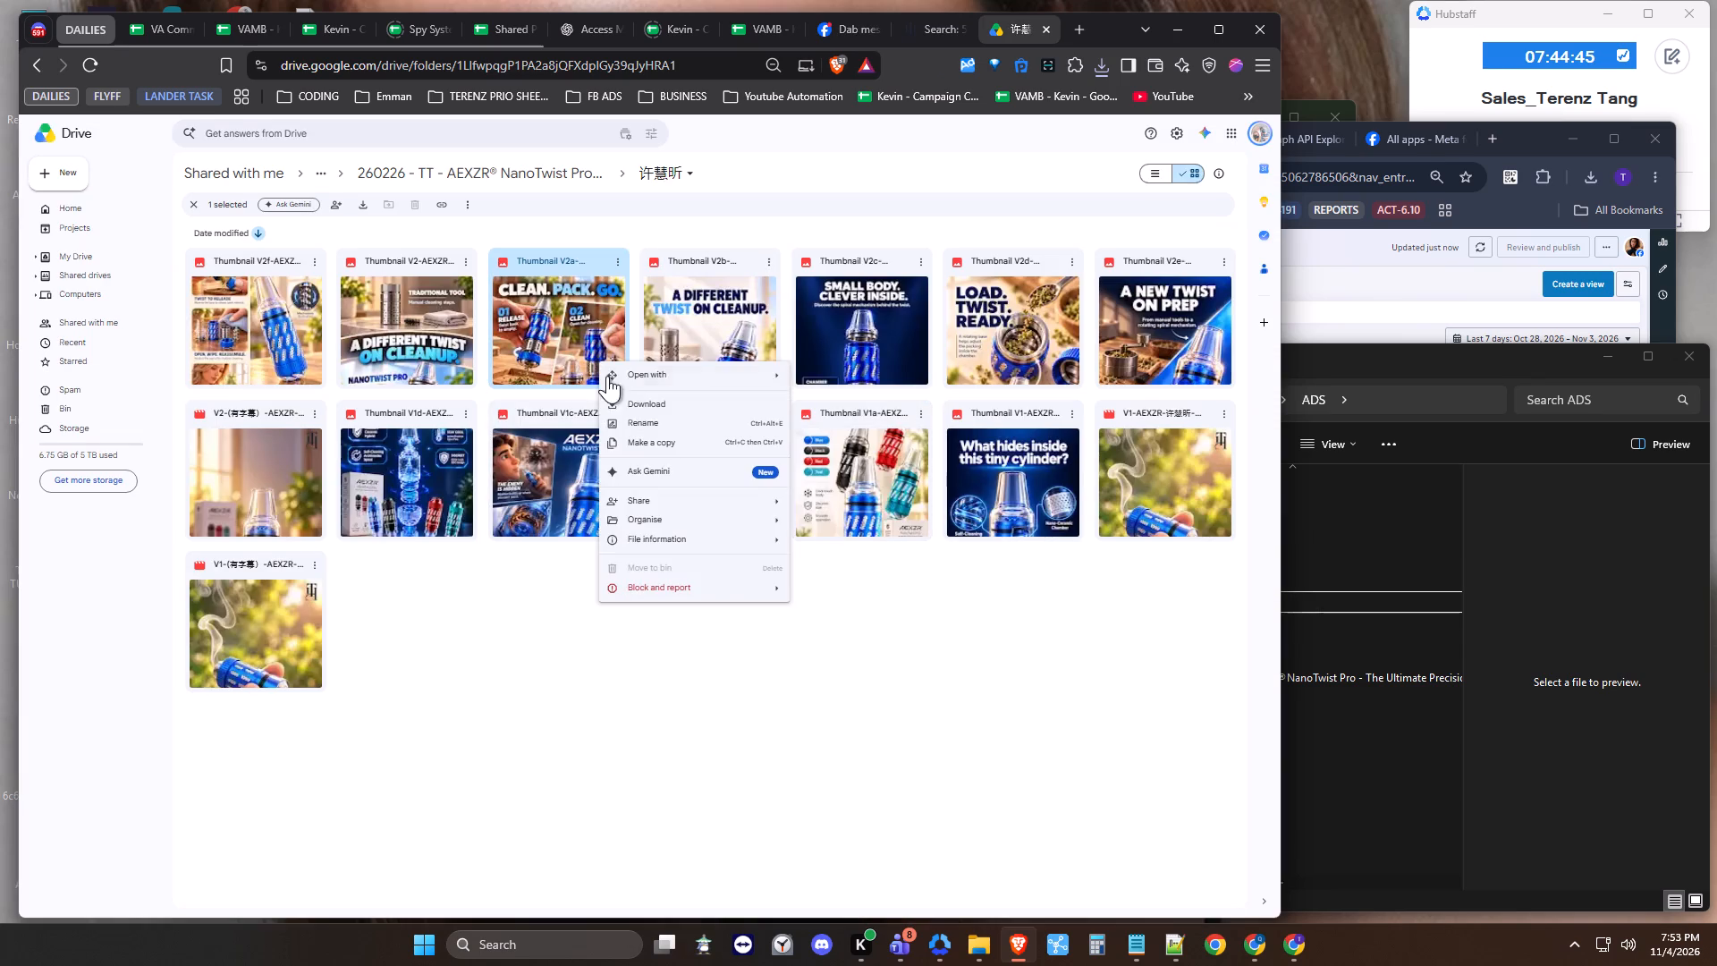
pyautogui.click(639, 403)
# Download the Thumbnail V2d image from the Drive folder.
pyautogui.click(1000, 320)
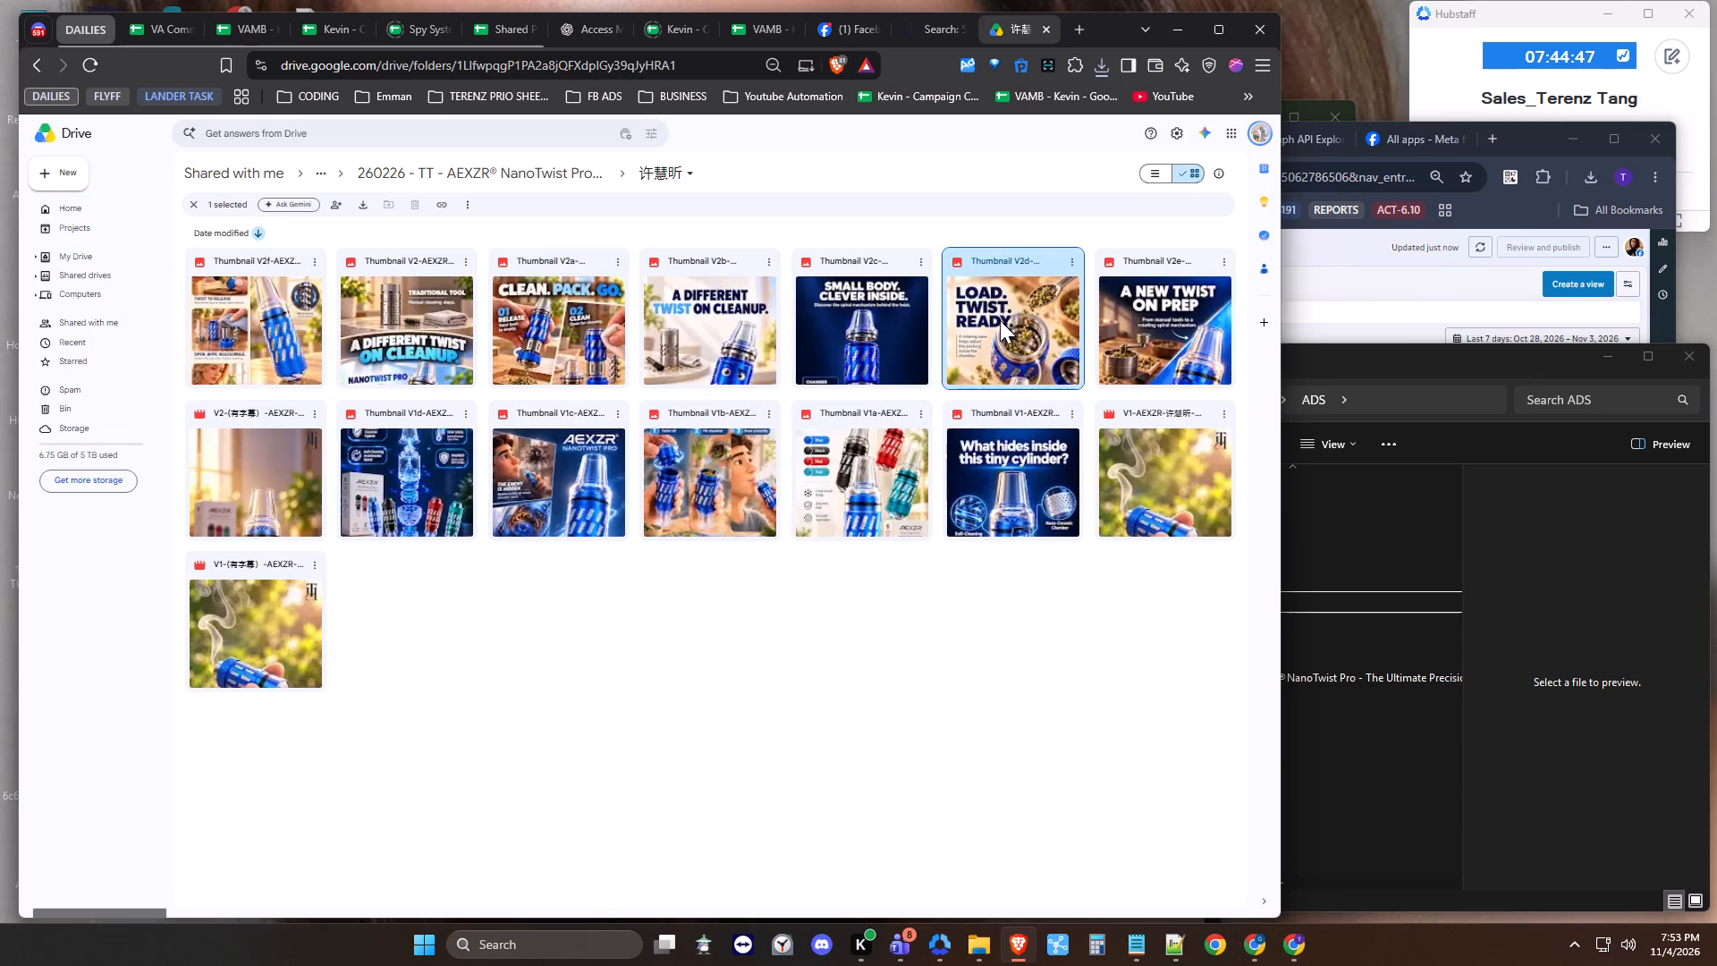
pyautogui.rightClick(1000, 320)
pyautogui.click(1044, 362)
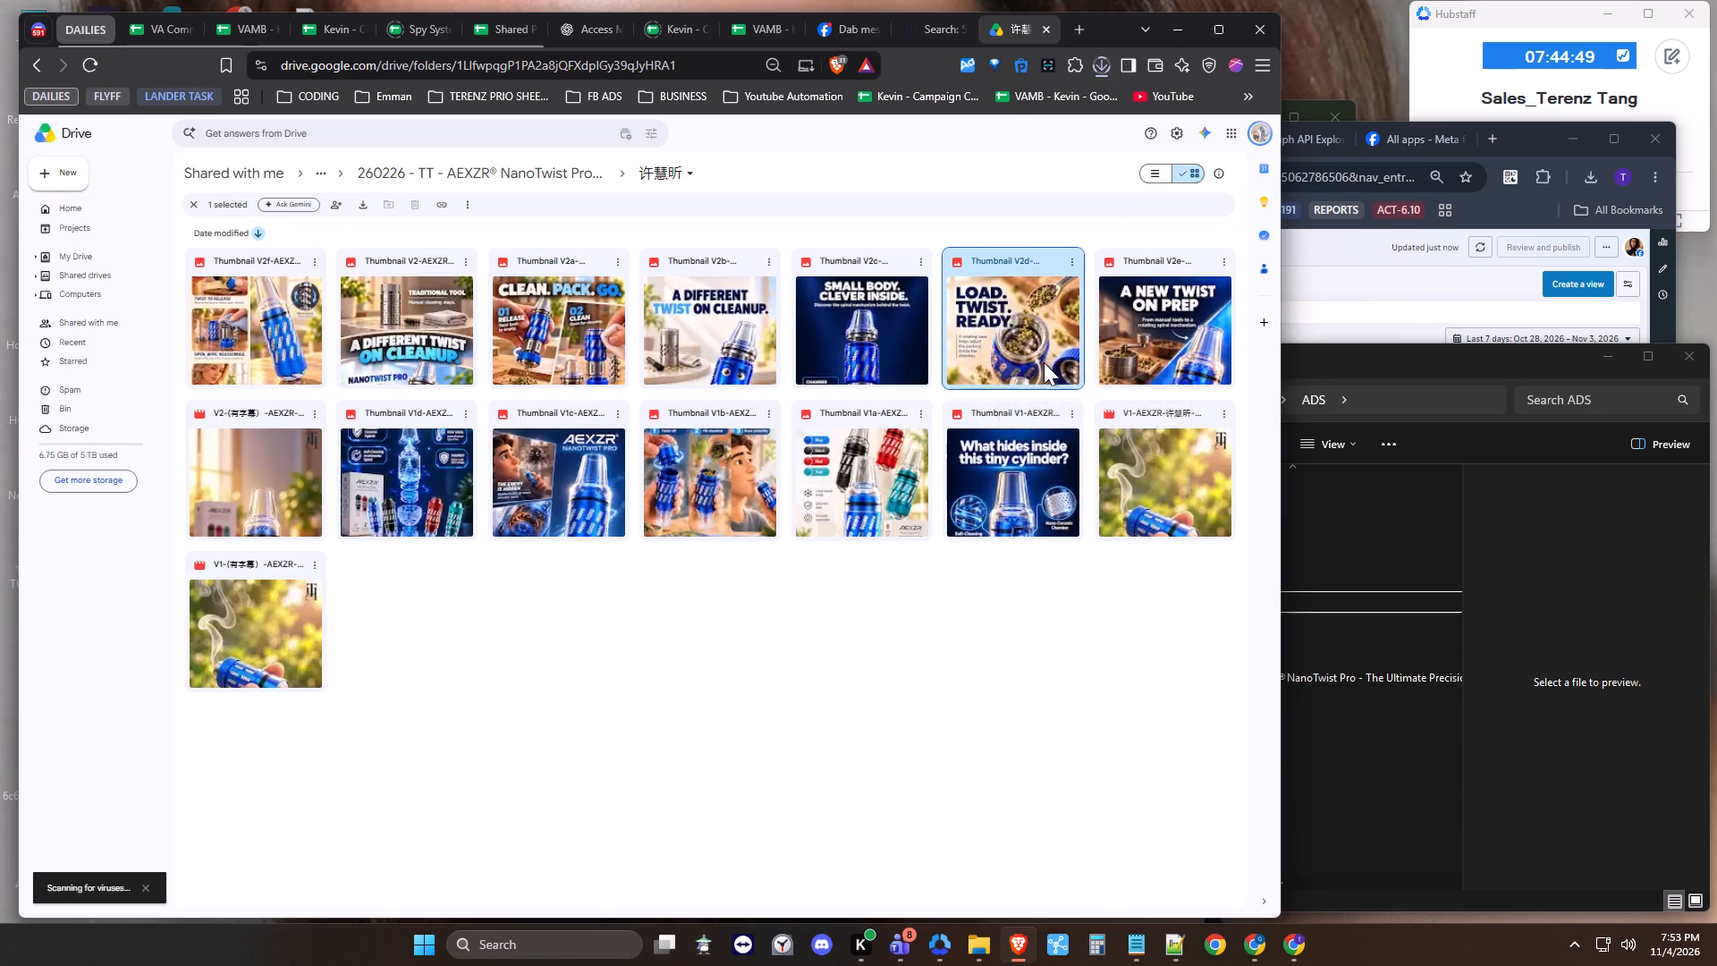
pyautogui.click(1073, 670)
pyautogui.click(1047, 536)
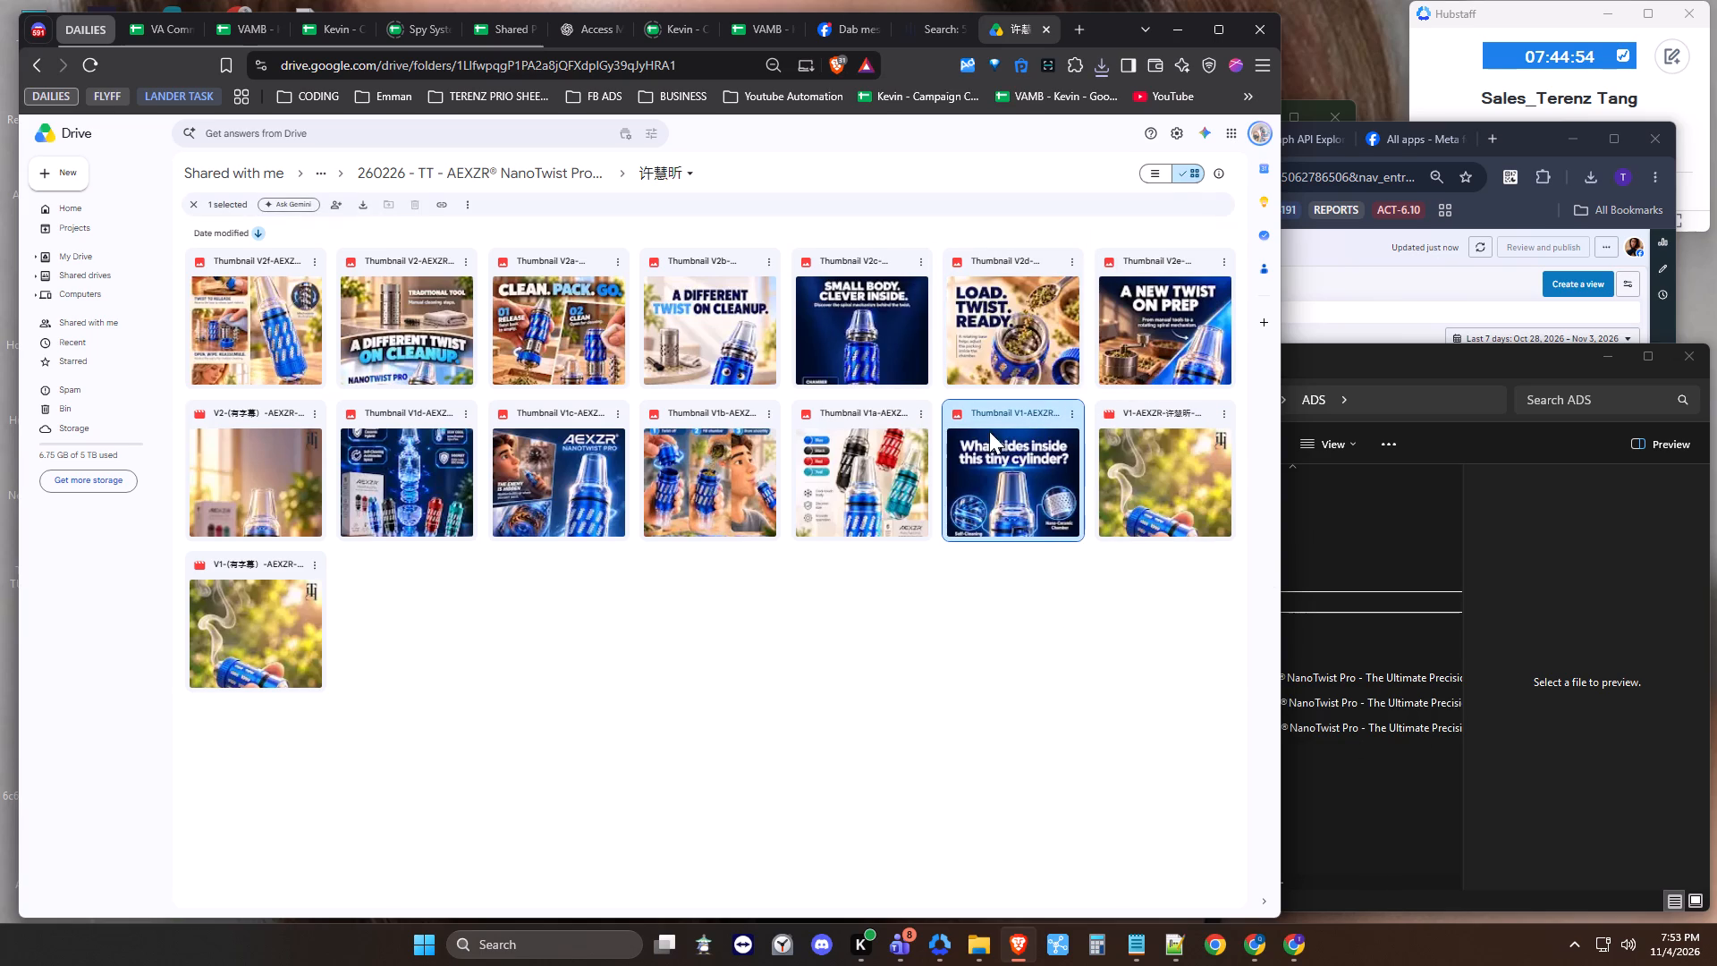